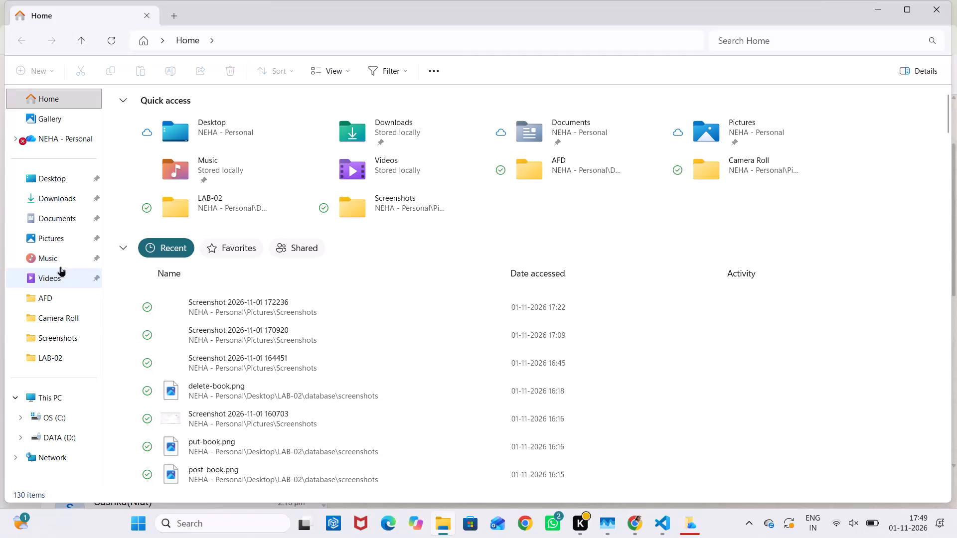
Open the Downloads folder.
left_click(65, 191)
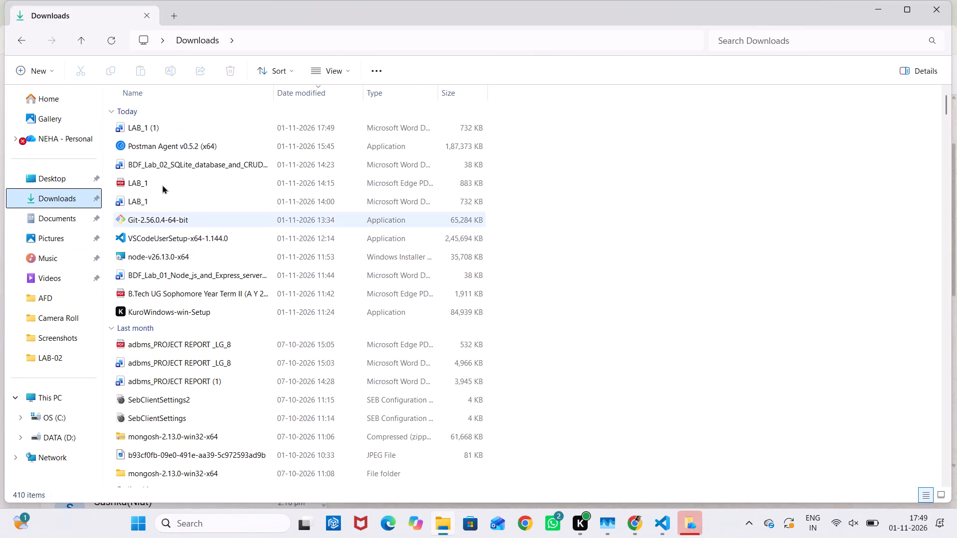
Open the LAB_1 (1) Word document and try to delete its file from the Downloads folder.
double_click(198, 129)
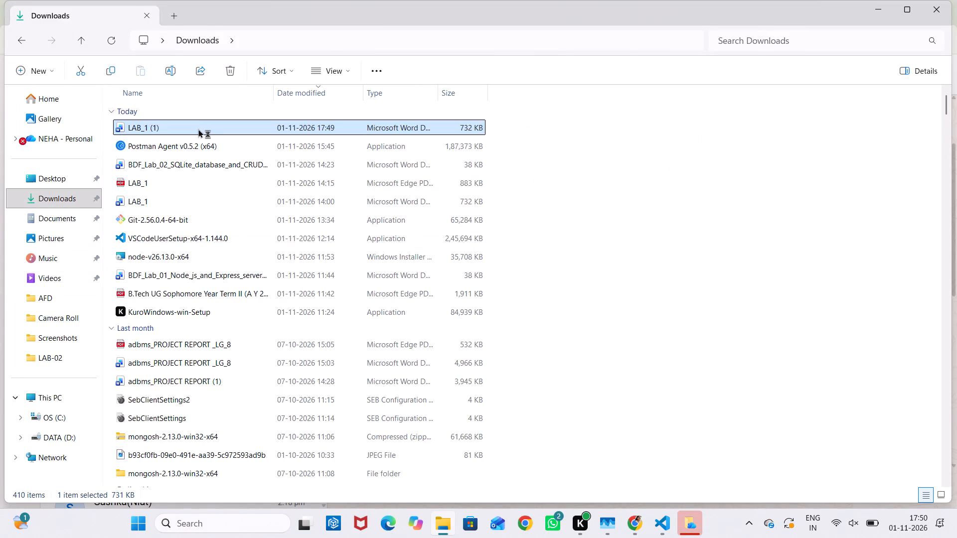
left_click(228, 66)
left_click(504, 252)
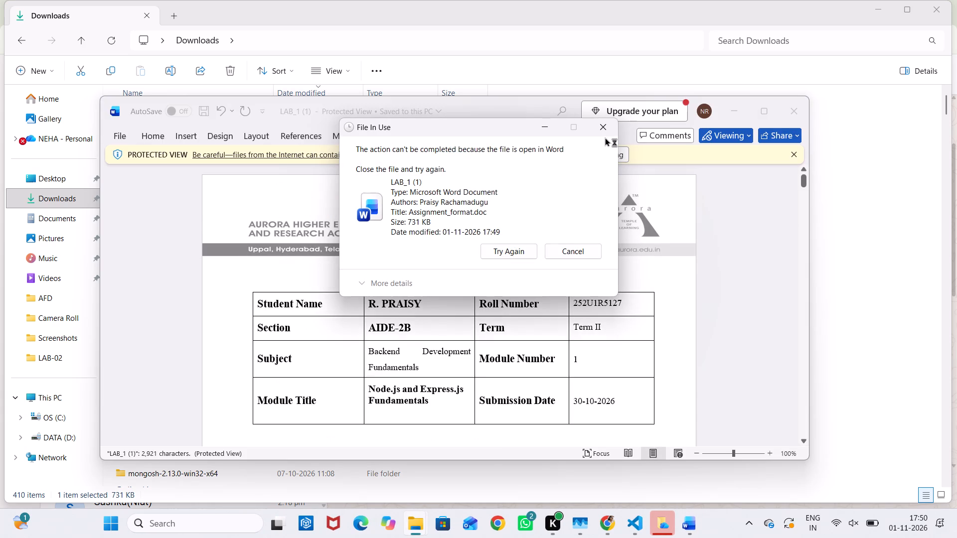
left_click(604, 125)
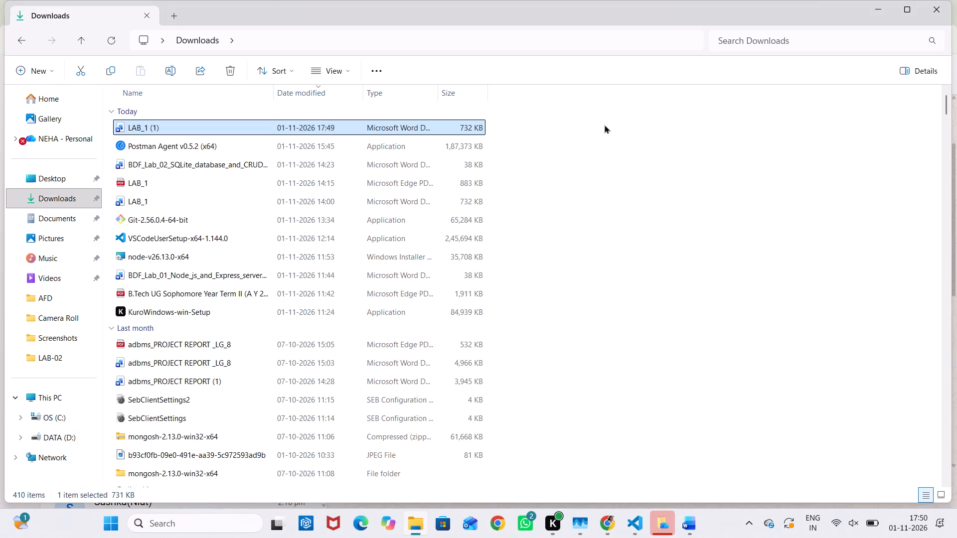
Open the LAB_1 Word document from Downloads and maximize its window.
double_click(141, 202)
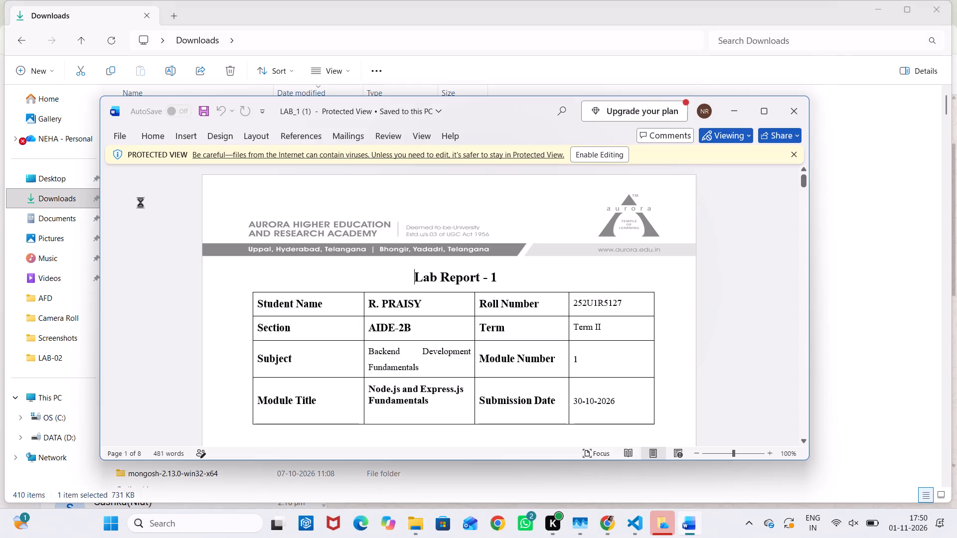
scroll(487, 407, "down", 4)
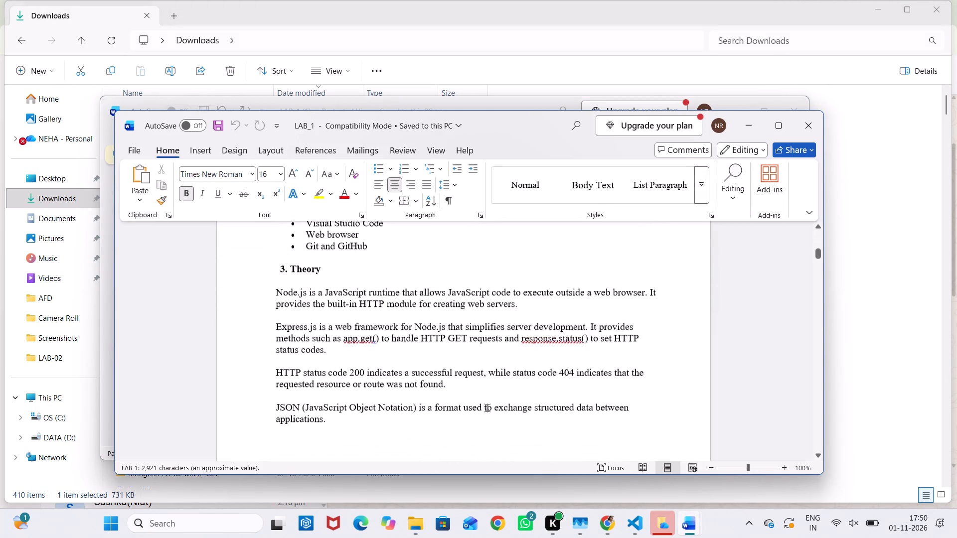
scroll(487, 407, "down", 4)
left_click(773, 124)
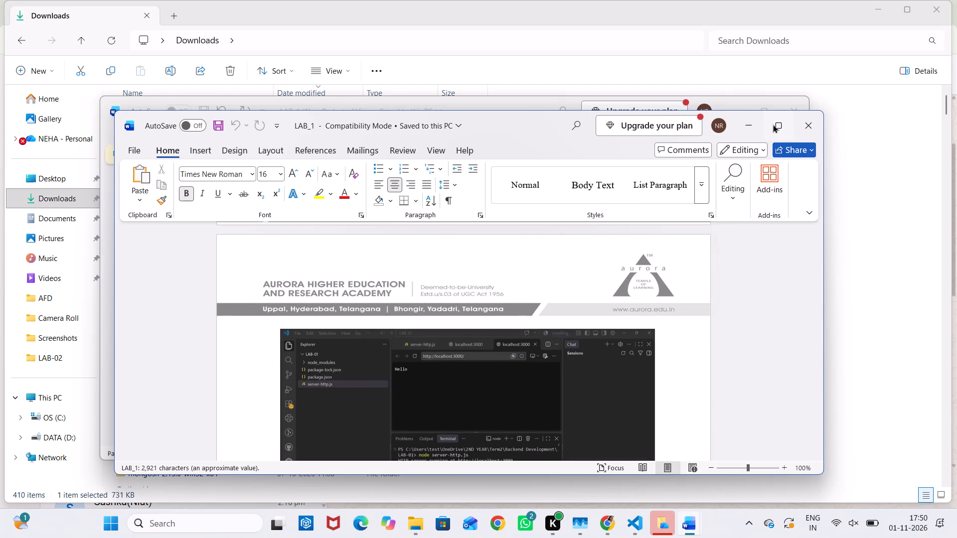
Add a new line reading "DEPLLOY LINK:" directly below the repository link in section 9, GitHub Repository.
scroll(508, 315, "down", 20)
scroll(508, 315, "down", 4)
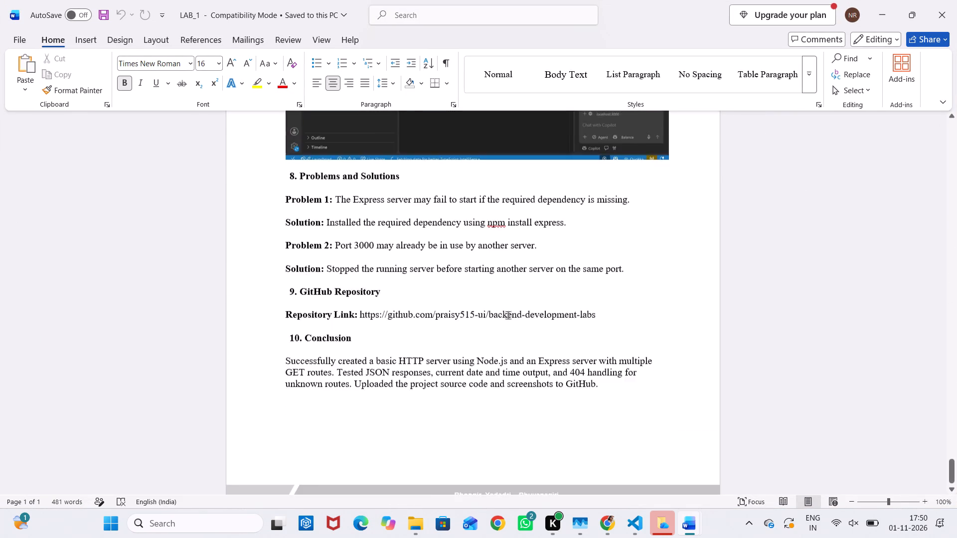
scroll(508, 315, "down", 11)
scroll(508, 315, "down", 20)
scroll(508, 315, "down", 10)
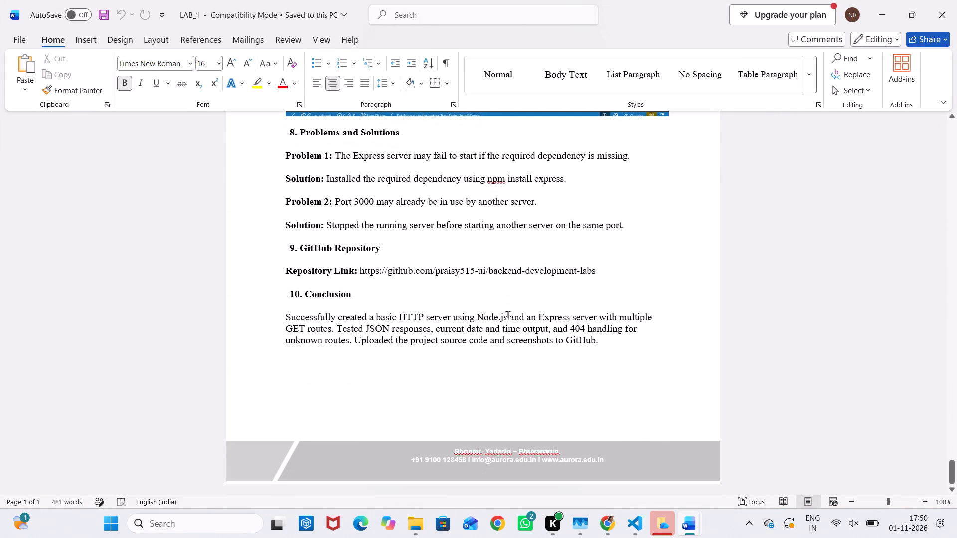
scroll(508, 315, "up", 2)
scroll(508, 315, "down", 3)
left_click(606, 272)
key("Return")
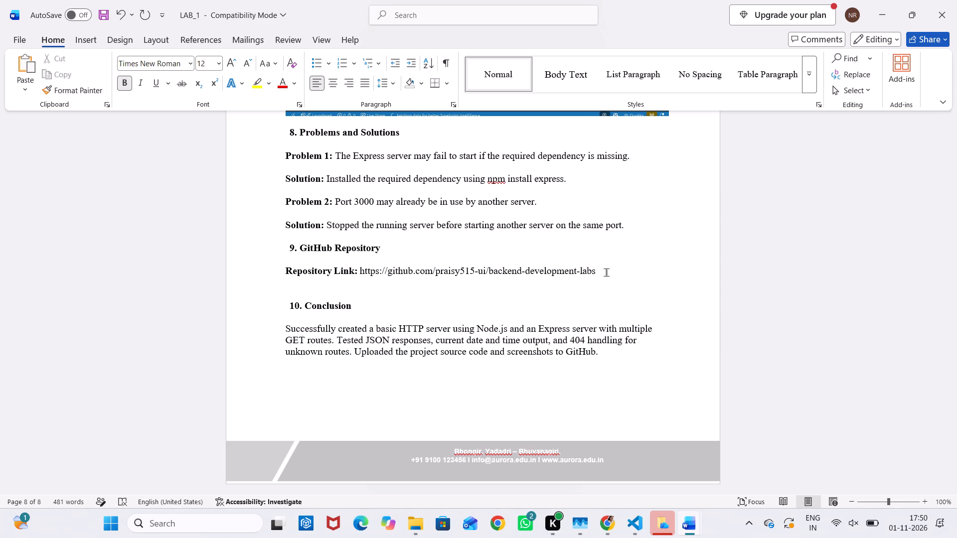
type("DW")
key("BackSpace")
type("EPLLO")
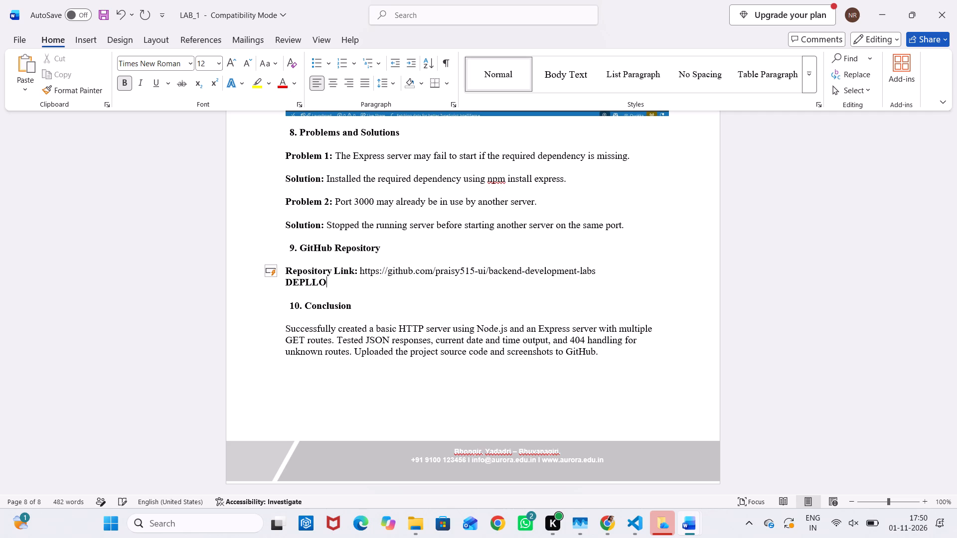
key("y")
key("space")
type("LLIN")
key("BackSpace")
key("k")
key("BackSpace")
key("BackSpace")
key("BackSpace")
type("INK")
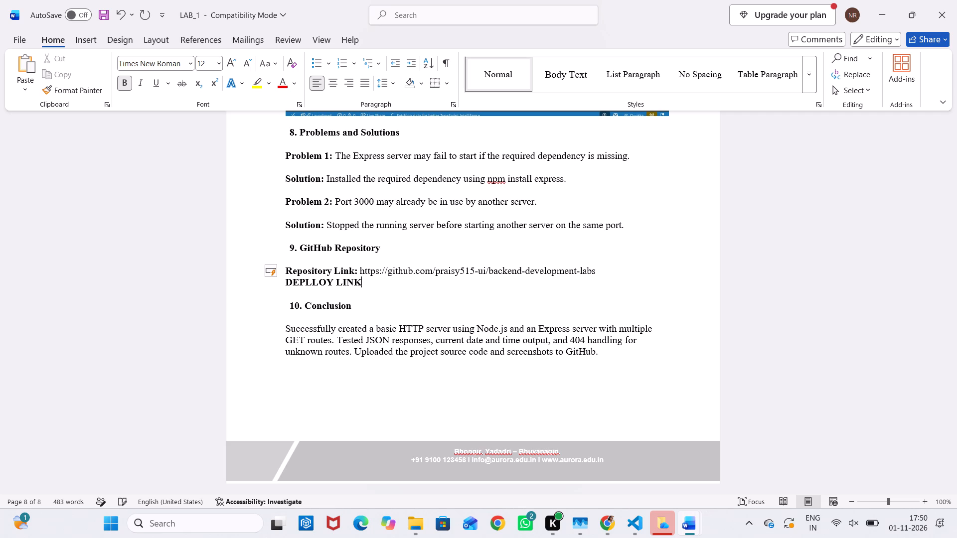
key("semicolon")
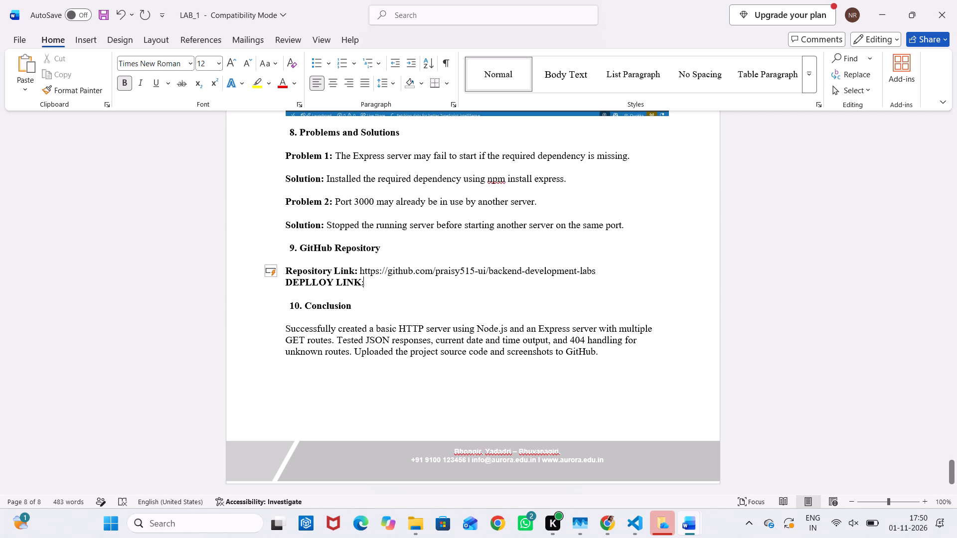
key("BackSpace")
key("semicolon")
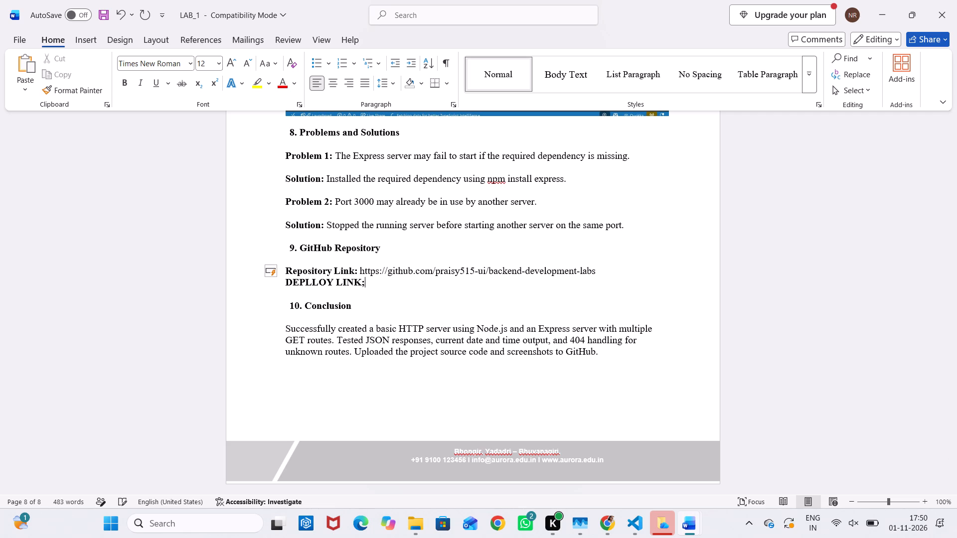
key("BackSpace")
key("shift+colon")
Rewrite the label on the new line below the repository link as "Deploy Link:".
left_click_drag(295, 284, 370, 281)
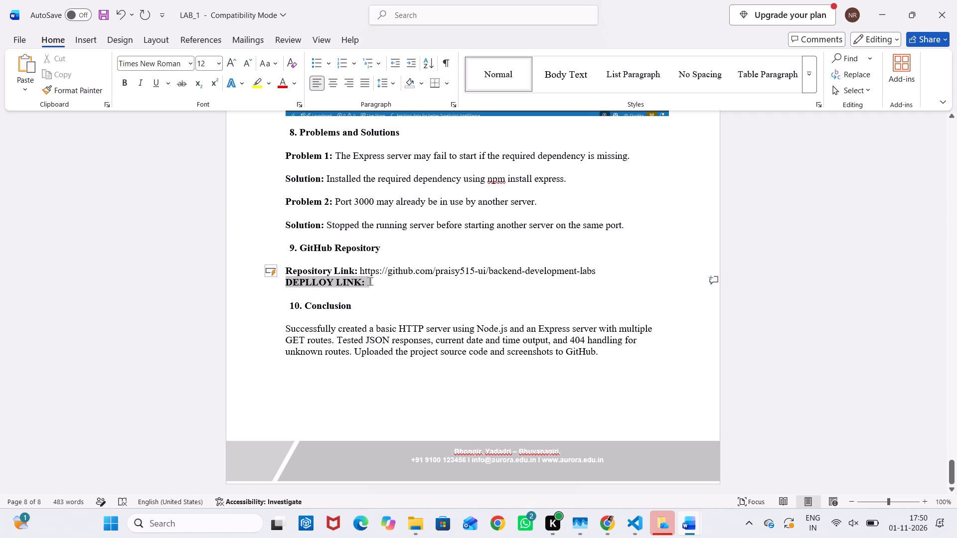
left_click_drag(370, 281, 310, 288)
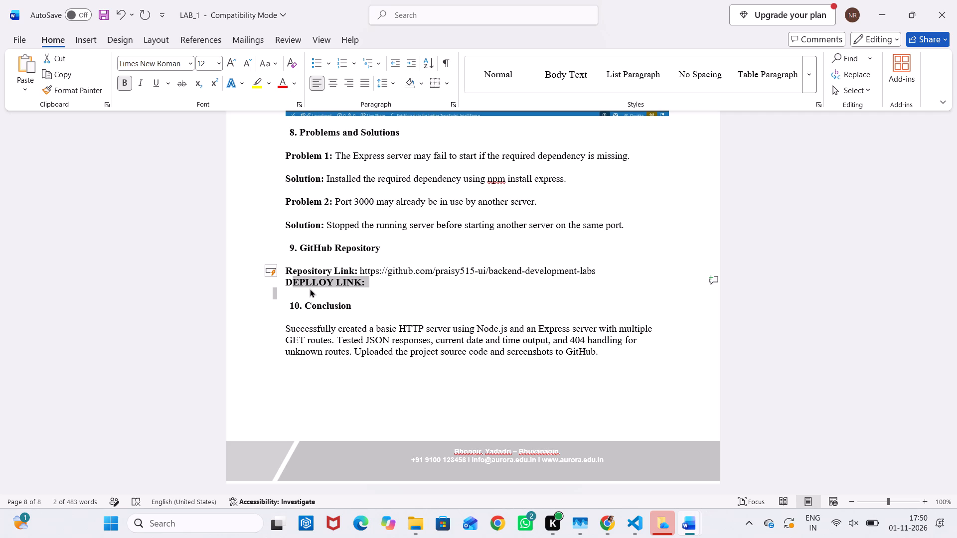
key("ctrl+BackSpace")
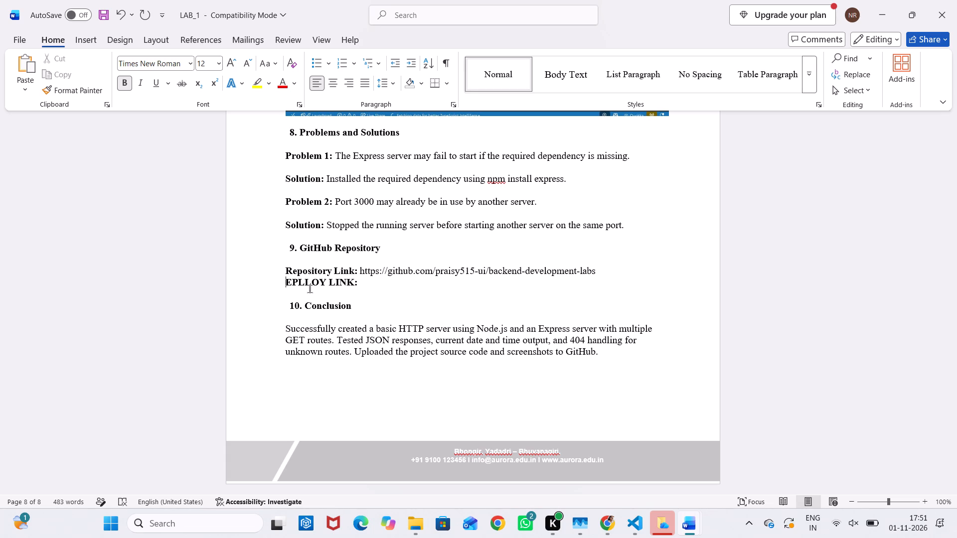
key("d")
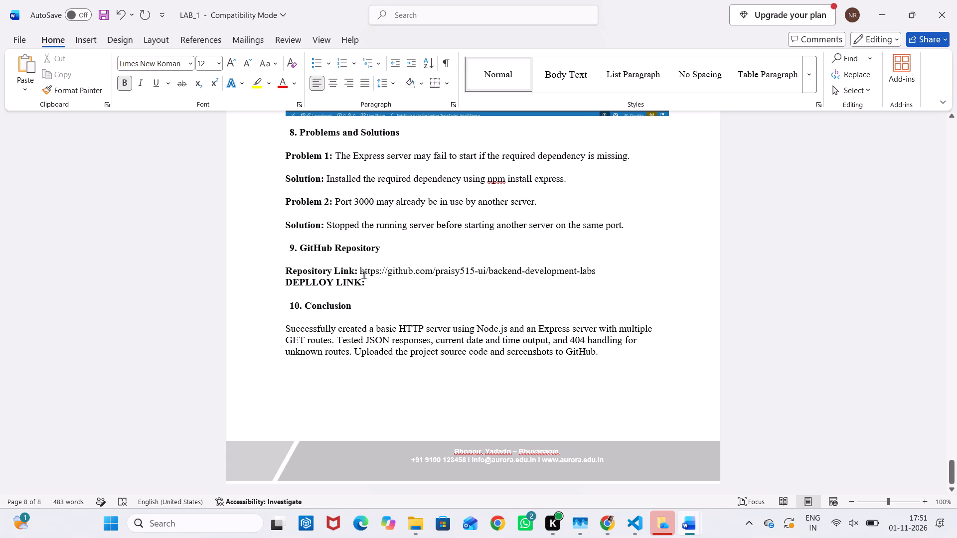
left_click(362, 283)
key("BackSpace")
key("BackSpace")
key("BackSpace")
key("BackSpace")
key("BackSpace")
key("BackSpace")
key("BackSpace")
key("BackSpace")
key("BackSpace")
key("BackSpace")
key("BackSpace")
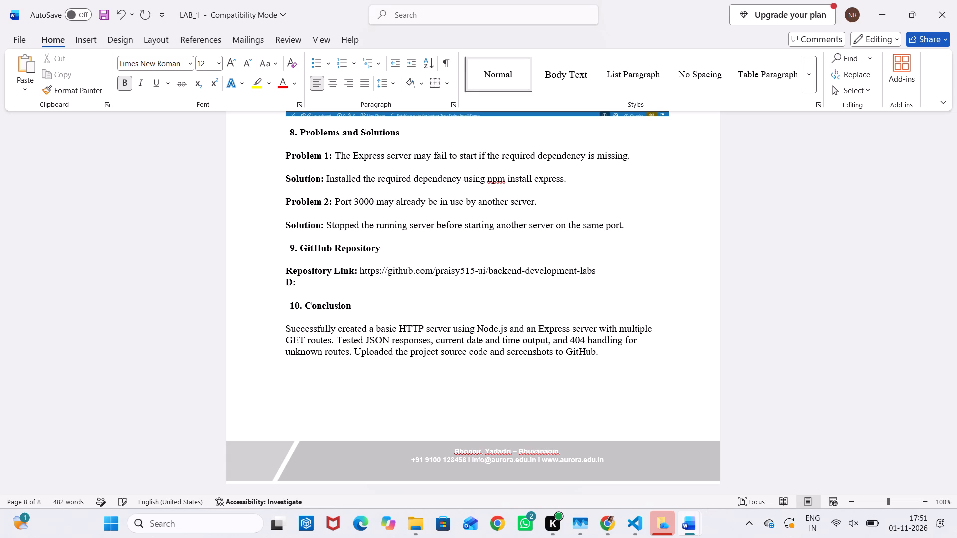
type("eplo")
key("y")
key("space")
type("Link")
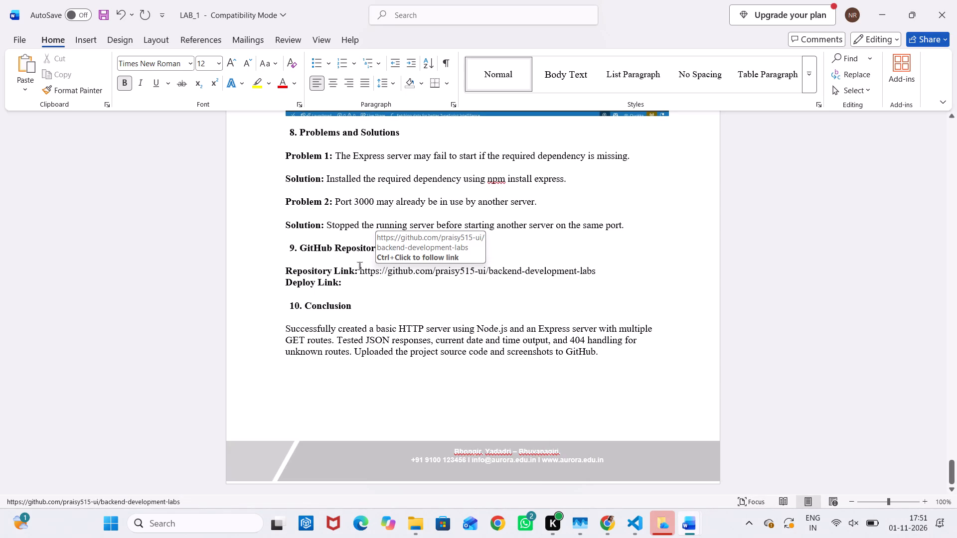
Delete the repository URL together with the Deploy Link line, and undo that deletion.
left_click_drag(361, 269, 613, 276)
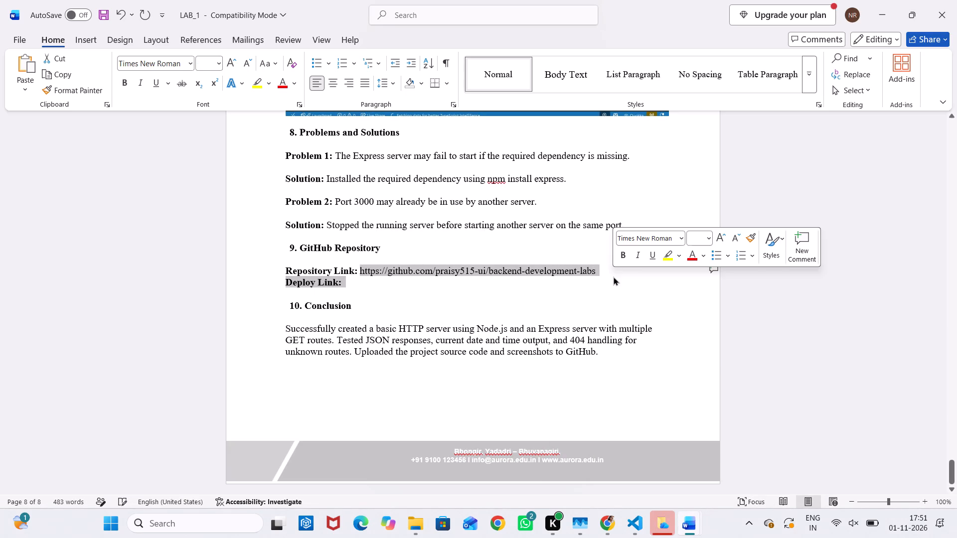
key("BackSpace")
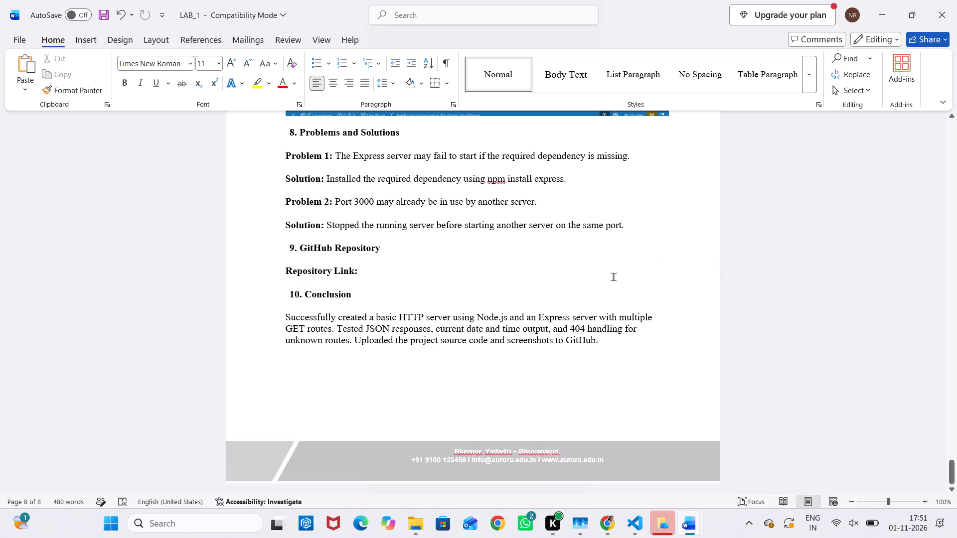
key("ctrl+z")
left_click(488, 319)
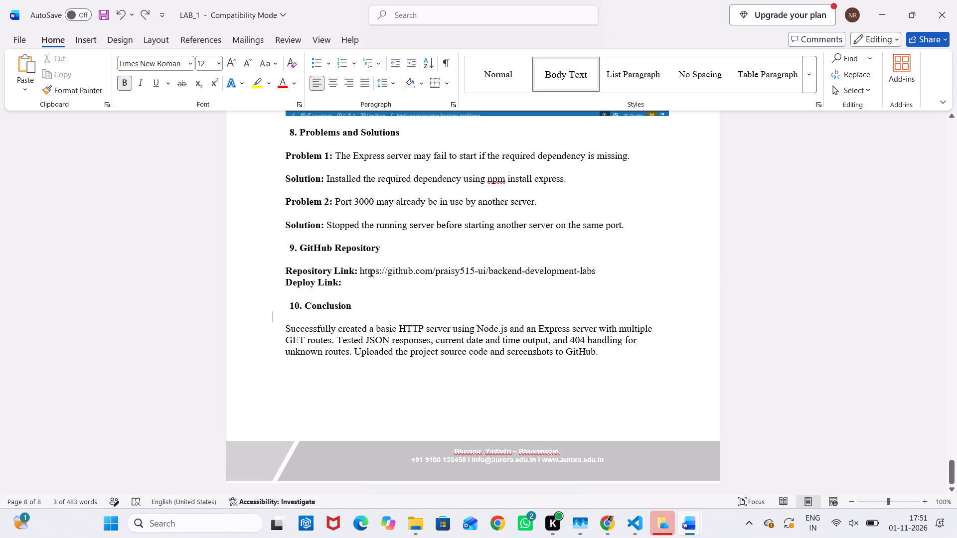
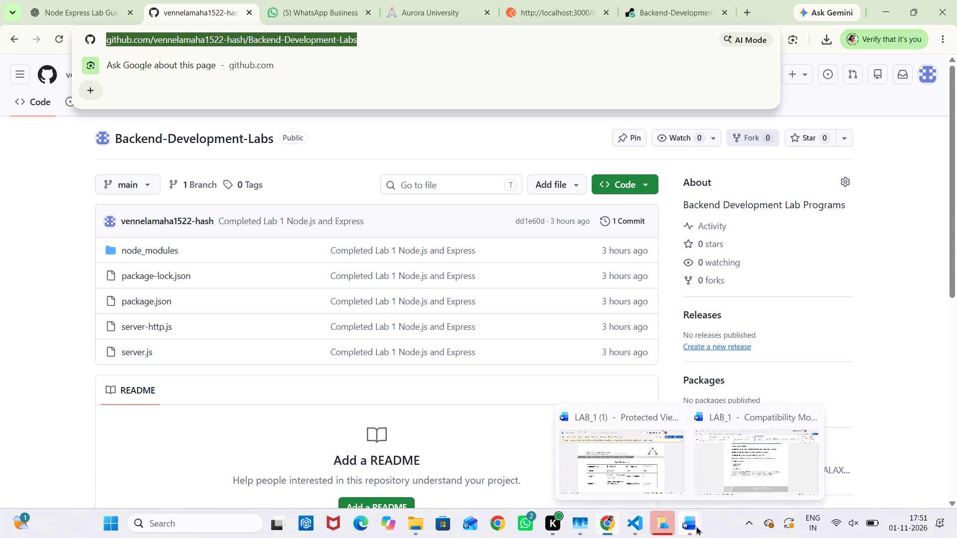
Switch to the LAB_1 document in Word and paste the copied Backend-Development-Labs GitHub URL after "Repository Link:".
left_click(713, 465)
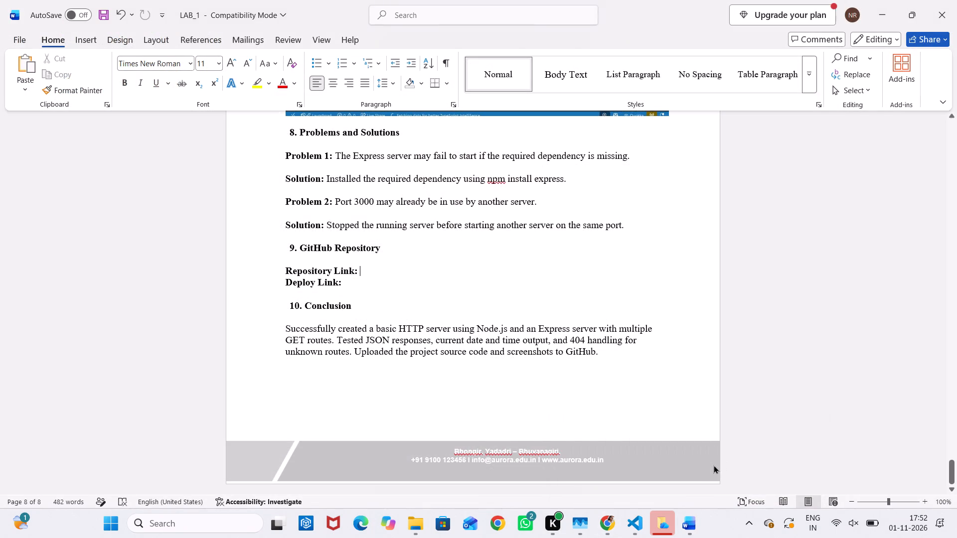
key("ctrl+v")
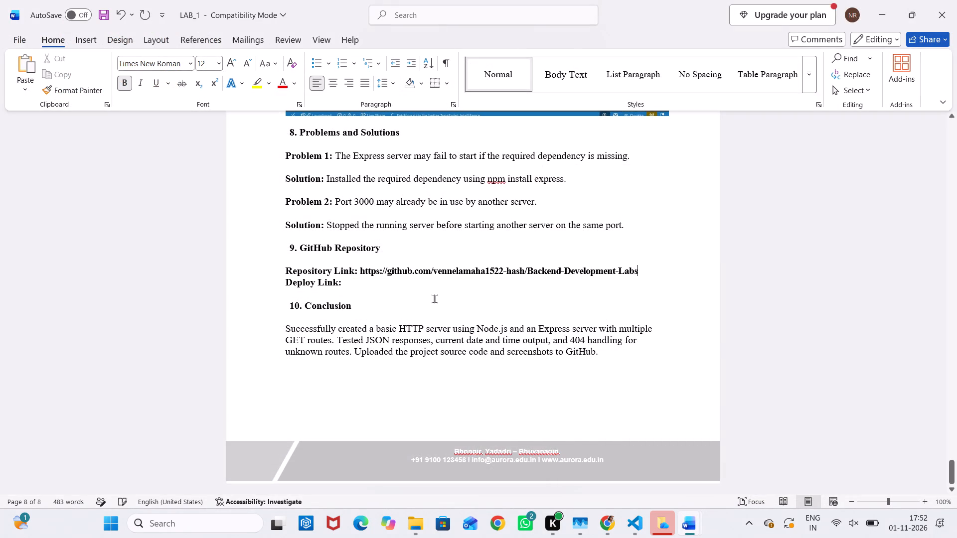
Turn the pasted repository URL in section 9 into a hyperlink to that same web address.
left_click_drag(361, 269, 598, 287)
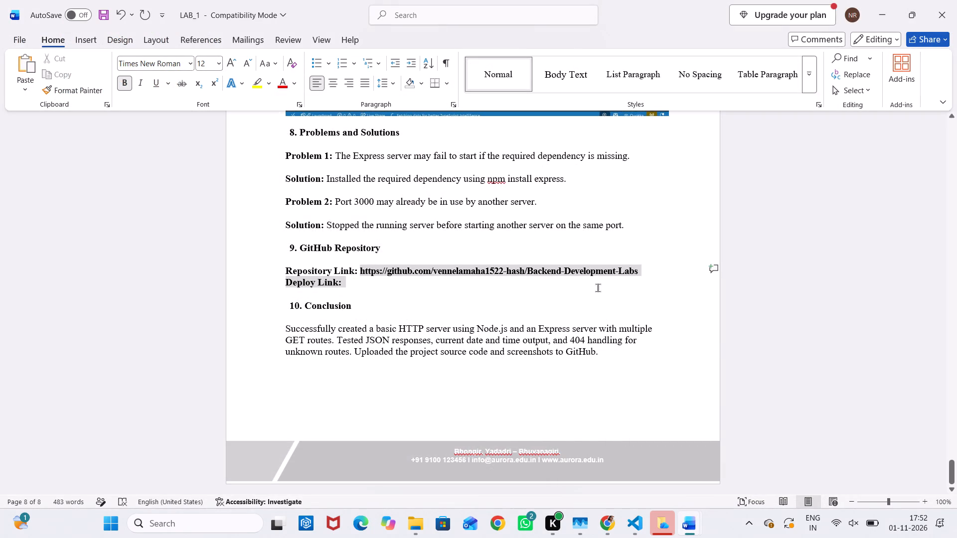
left_click_drag(598, 287, 643, 268)
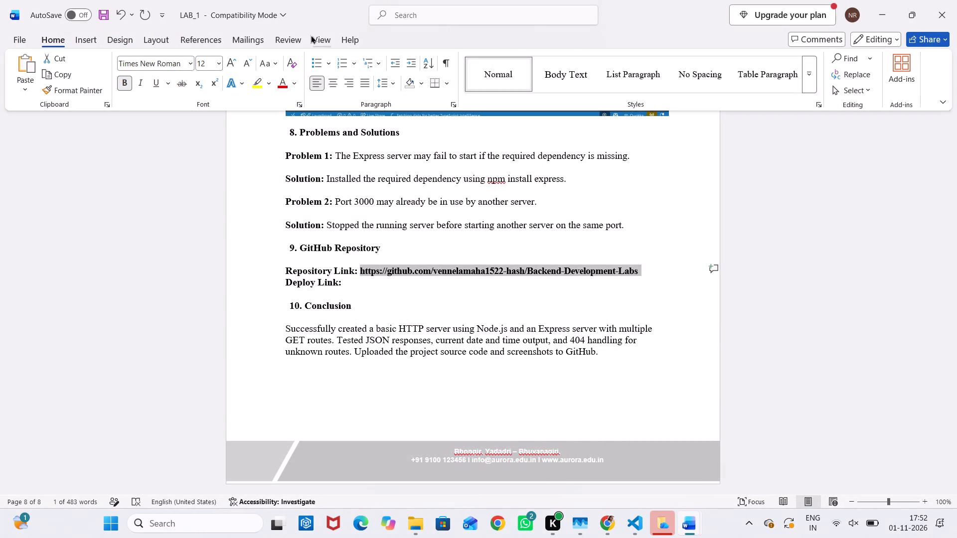
left_click(93, 40)
left_click(394, 58)
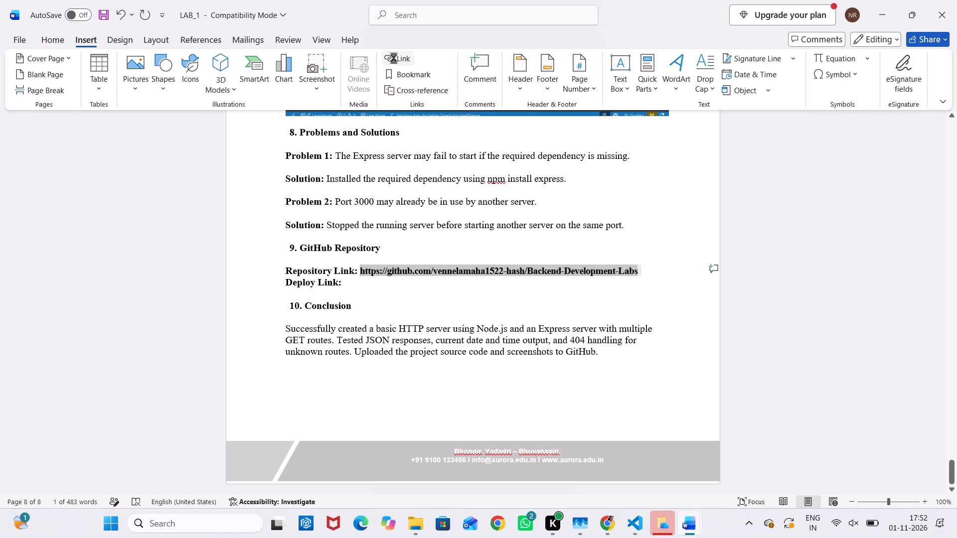
scroll(500, 256, "down", 6)
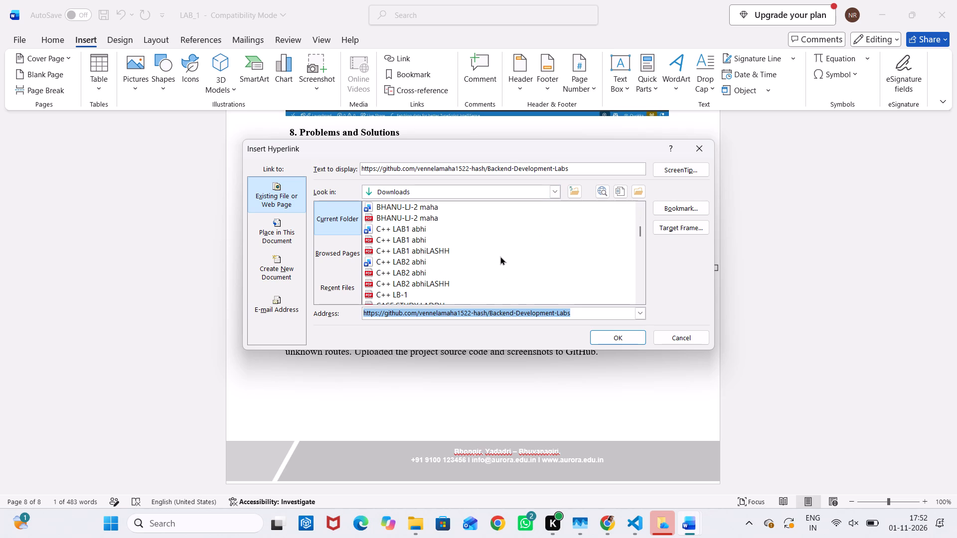
scroll(500, 256, "down", 6)
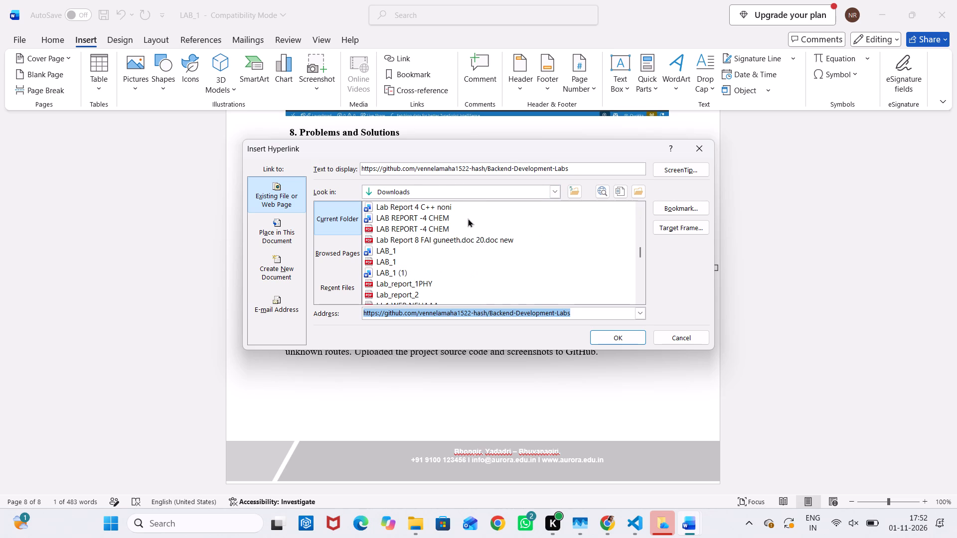
left_click(556, 195)
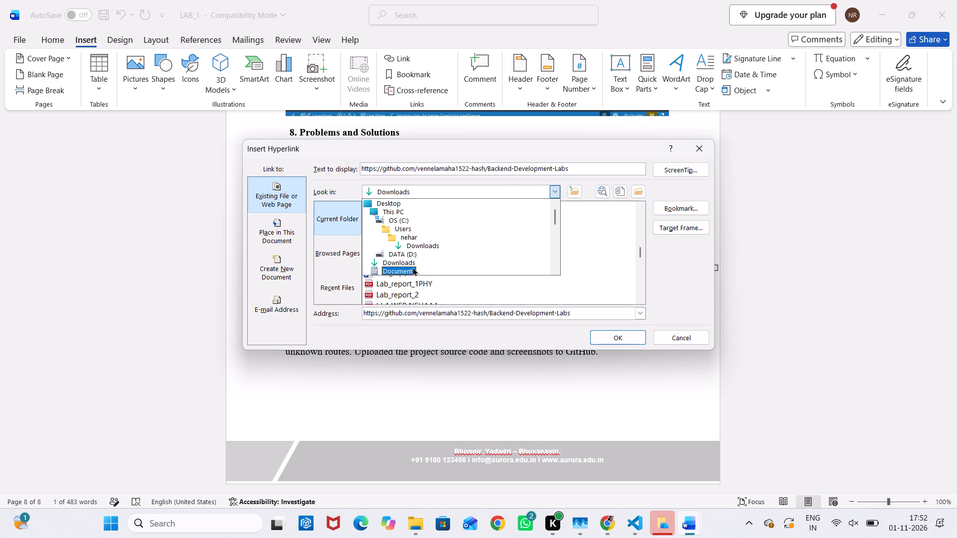
left_click(619, 332)
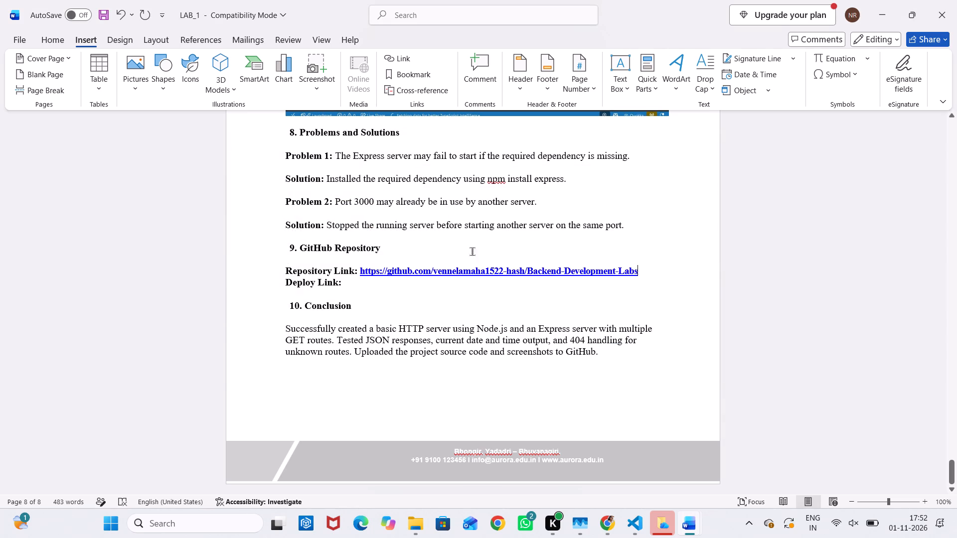
Place the text cursor after "Deploy Link:" in section 9, ready for the deployment URL.
left_click(351, 290)
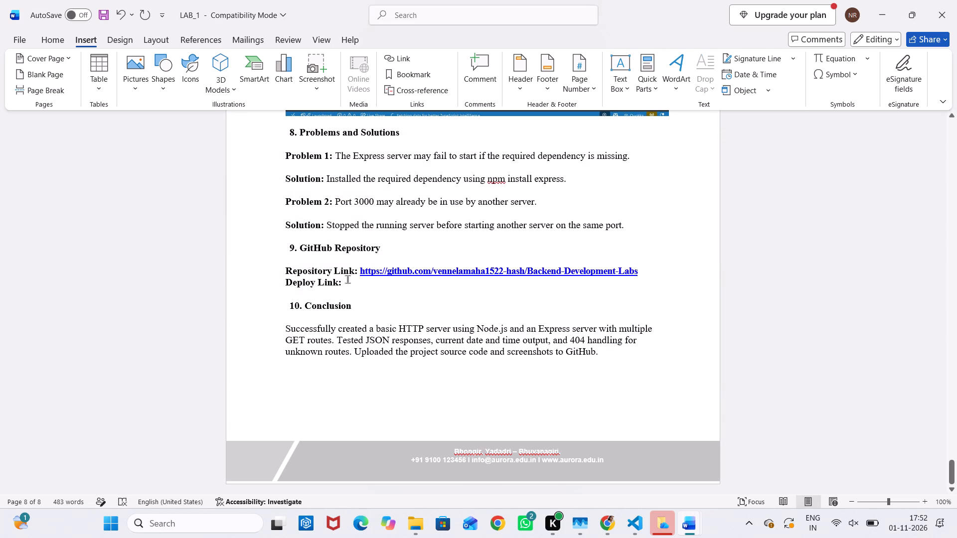
left_click(347, 279)
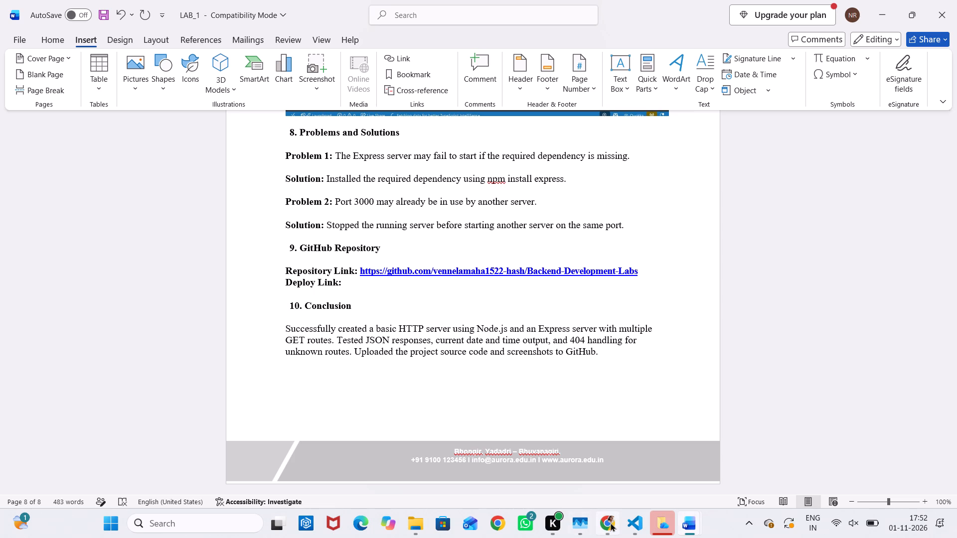
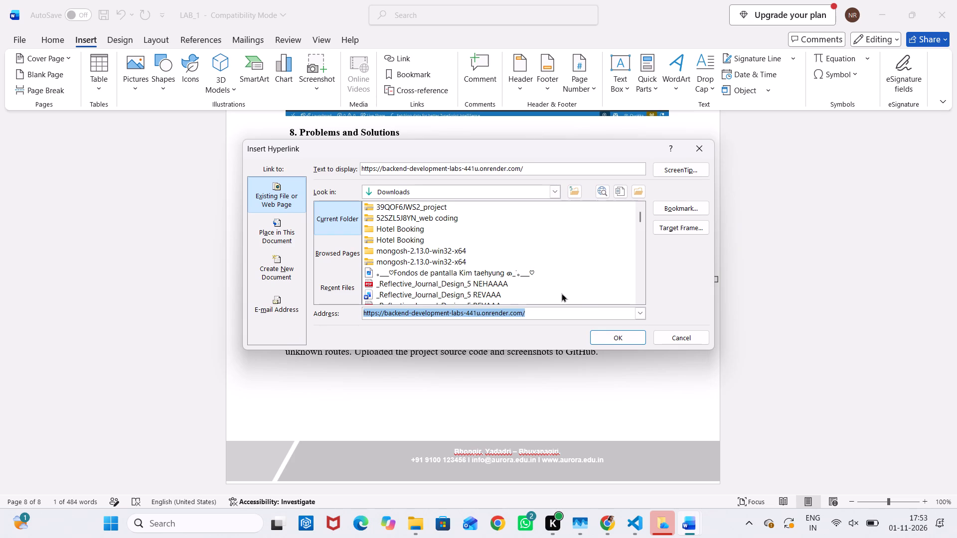
left_click(618, 337)
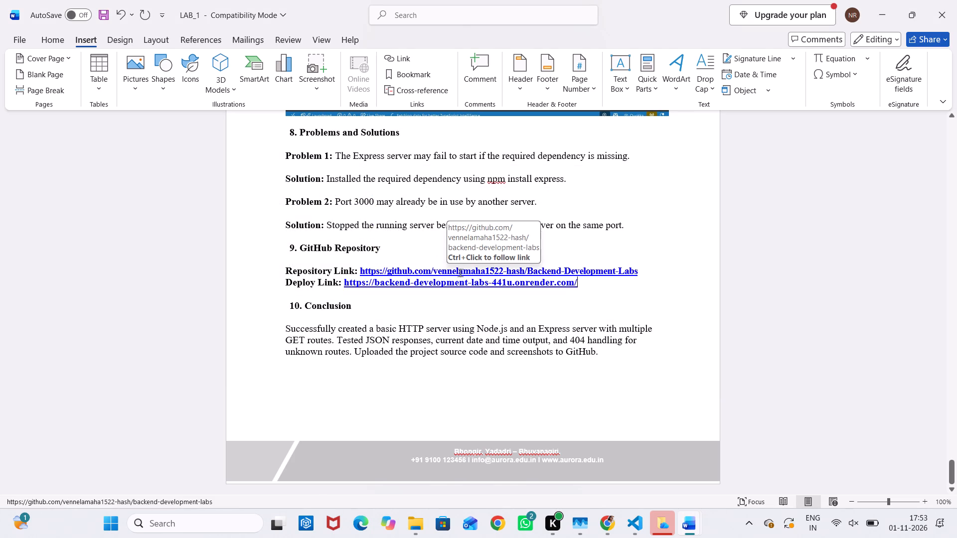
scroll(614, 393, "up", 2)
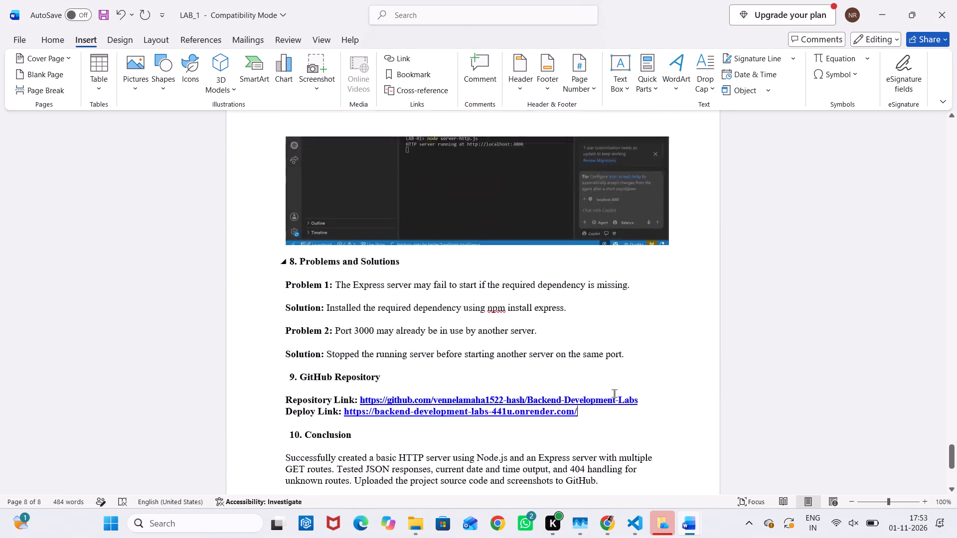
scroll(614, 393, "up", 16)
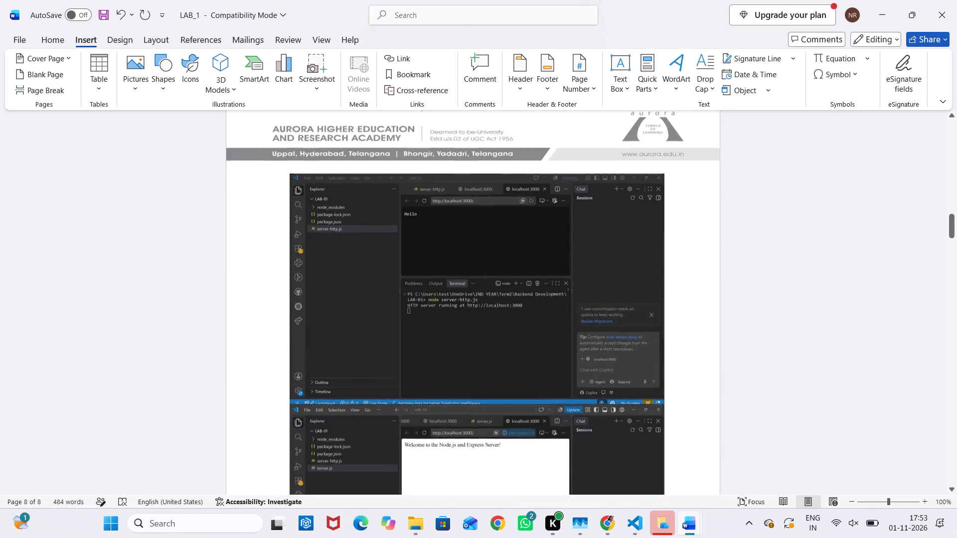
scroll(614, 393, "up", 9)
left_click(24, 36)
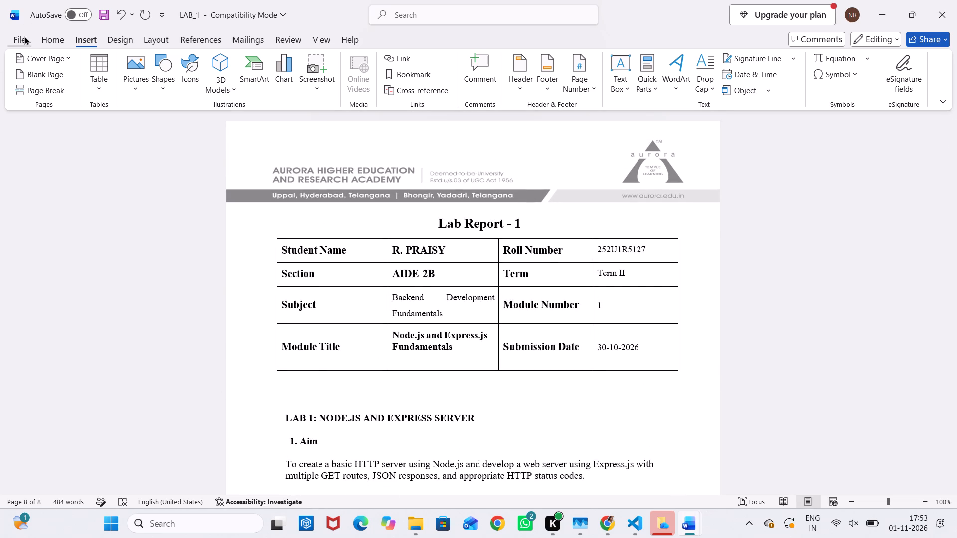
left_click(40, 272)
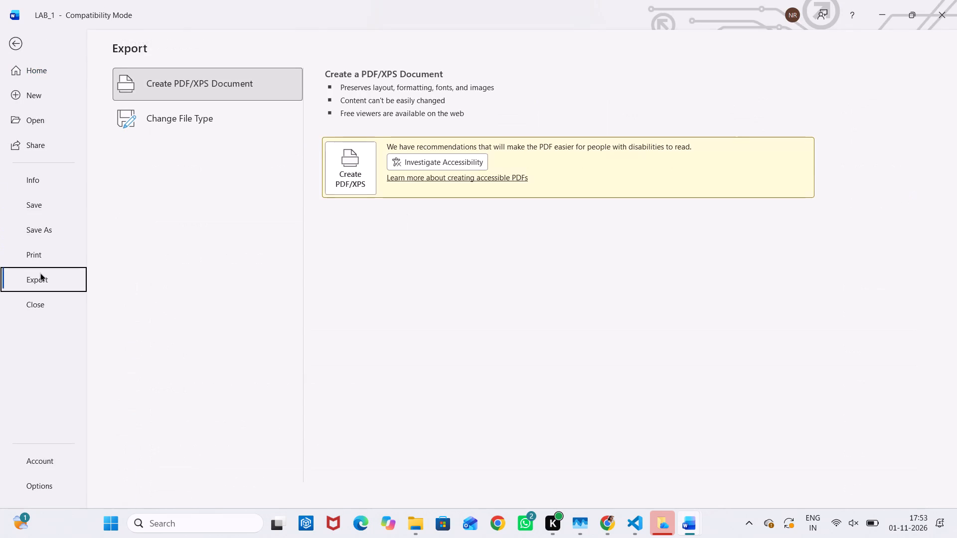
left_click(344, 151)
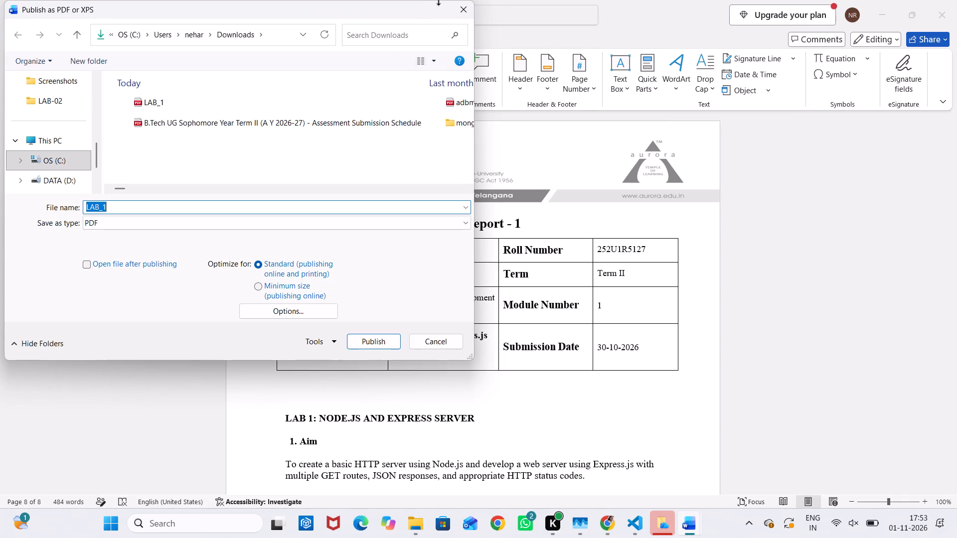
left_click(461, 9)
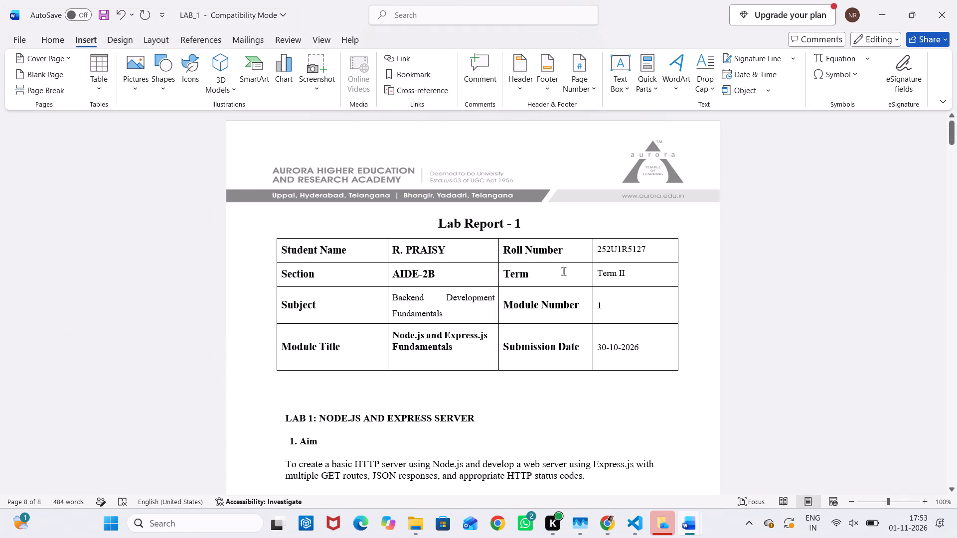
Review the lab report from the first page through the output screenshots to the GitHub Repository and Conclusion sections.
scroll(564, 271, "down", 9)
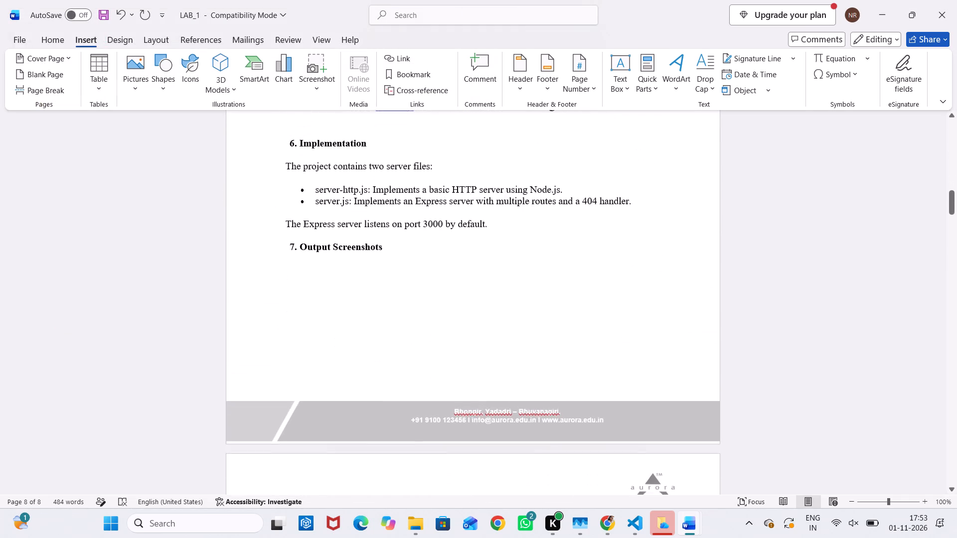
scroll(564, 271, "down", 4)
scroll(564, 271, "up", 2)
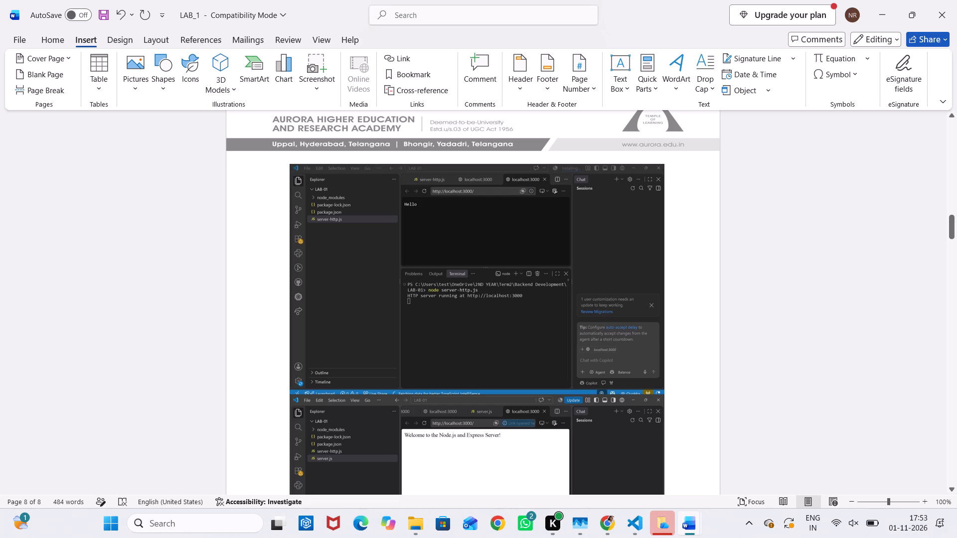
scroll(564, 271, "right", 1)
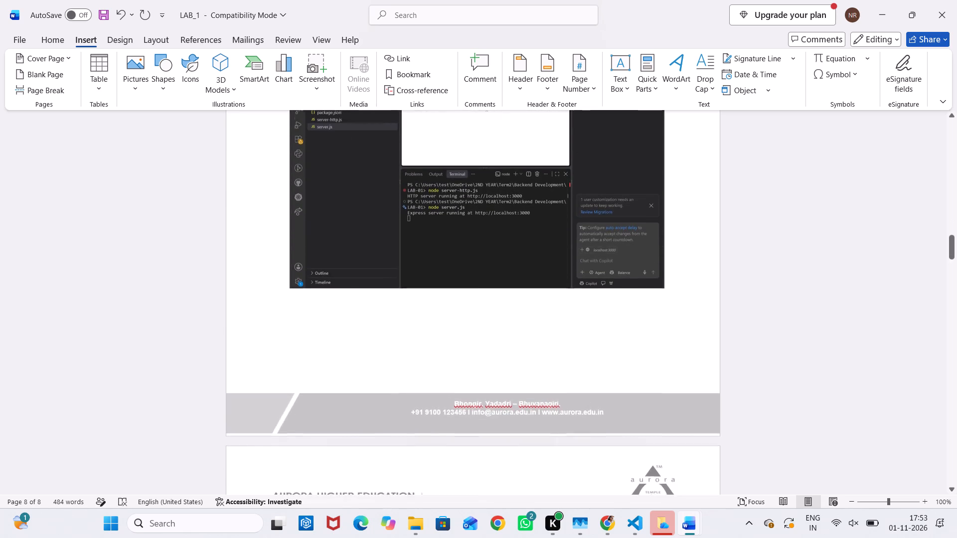
scroll(564, 271, "right", 1)
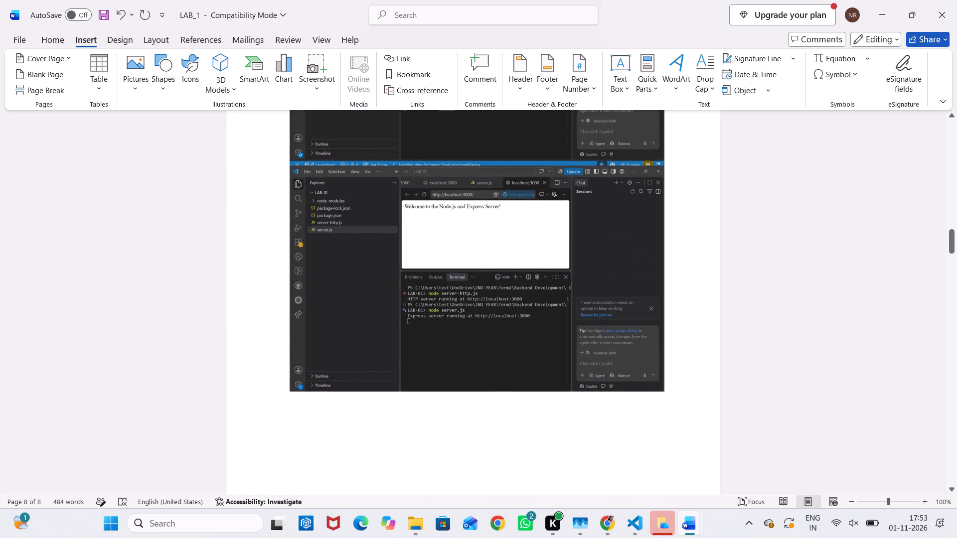
scroll(564, 271, "down", 16)
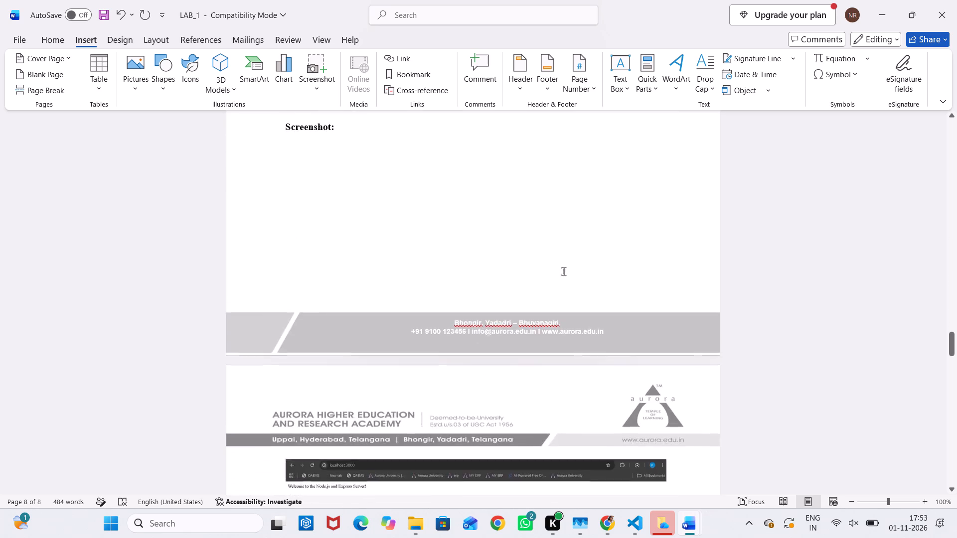
scroll(564, 271, "down", 20)
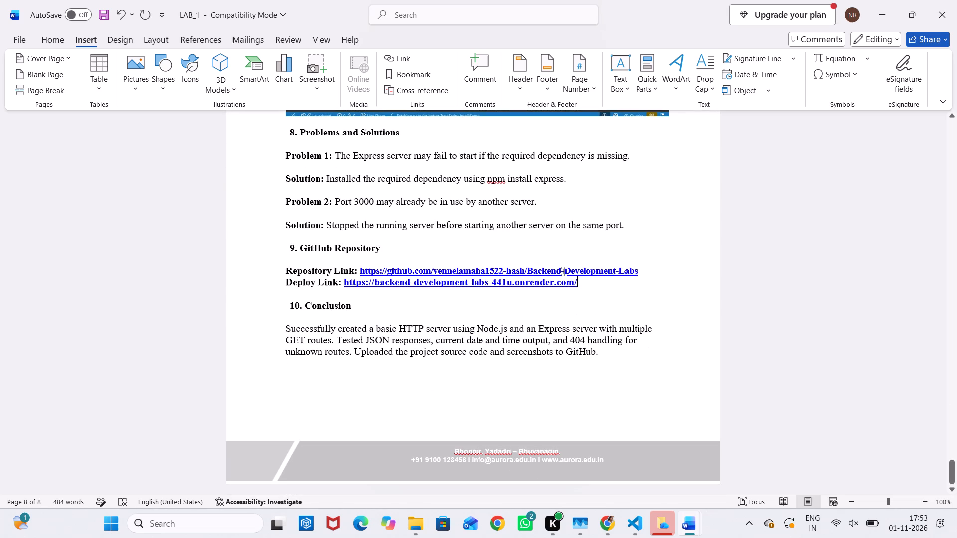
Clear the existing name from the Student Name cell in the report's header table on the first page.
scroll(564, 271, "up", 20)
scroll(564, 271, "up", 20)
scroll(564, 271, "up", 1)
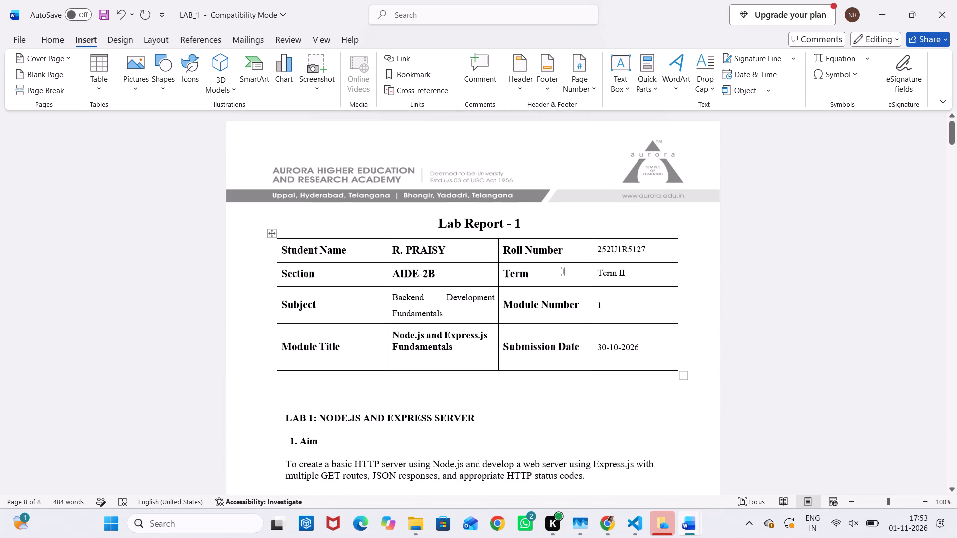
left_click(450, 250)
key("BackSpace")
key("BackSpace")
key("BackSpace")
key("BackSpace")
key("BackSpace")
key("BackSpace")
key("BackSpace")
key("BackSpace")
key("BackSpace")
key("BackSpace")
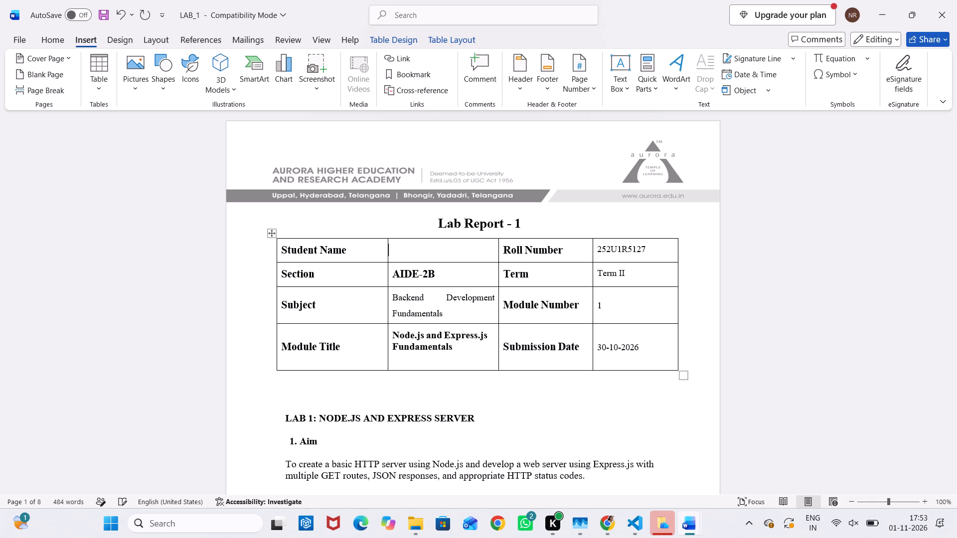
Examine the output screenshots in section 7, including the localhost:3000/about page capture.
scroll(450, 250, "down", 5)
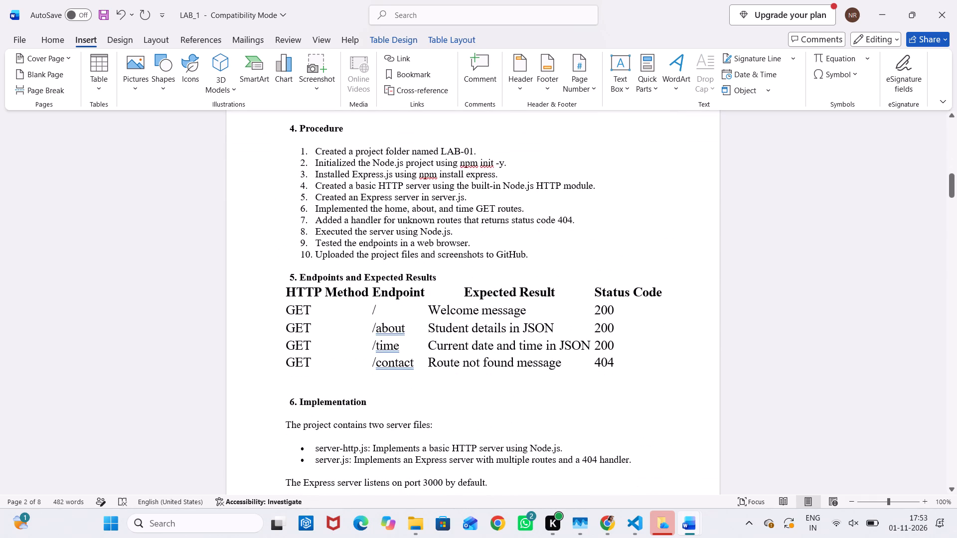
scroll(450, 250, "down", 5)
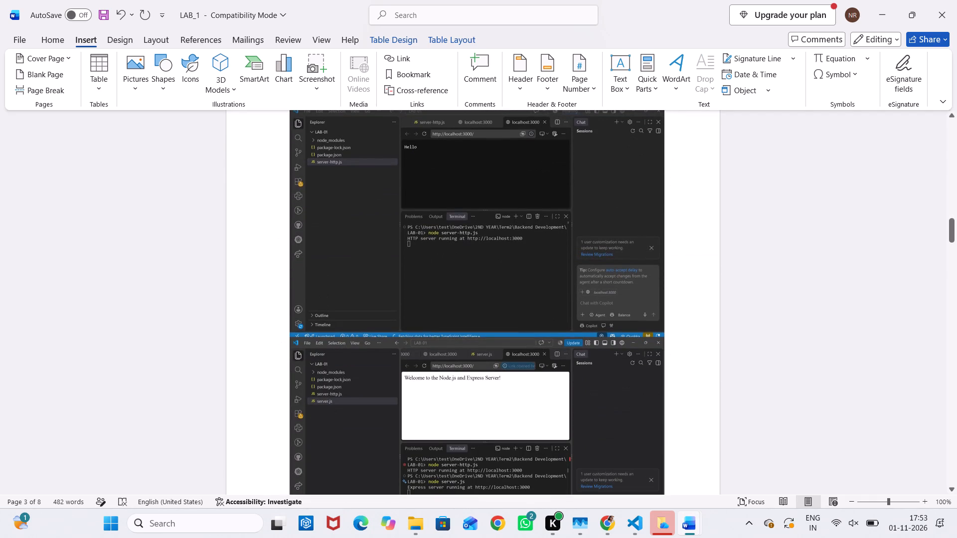
scroll(478, 300, "down", 7)
scroll(478, 300, "up", 1)
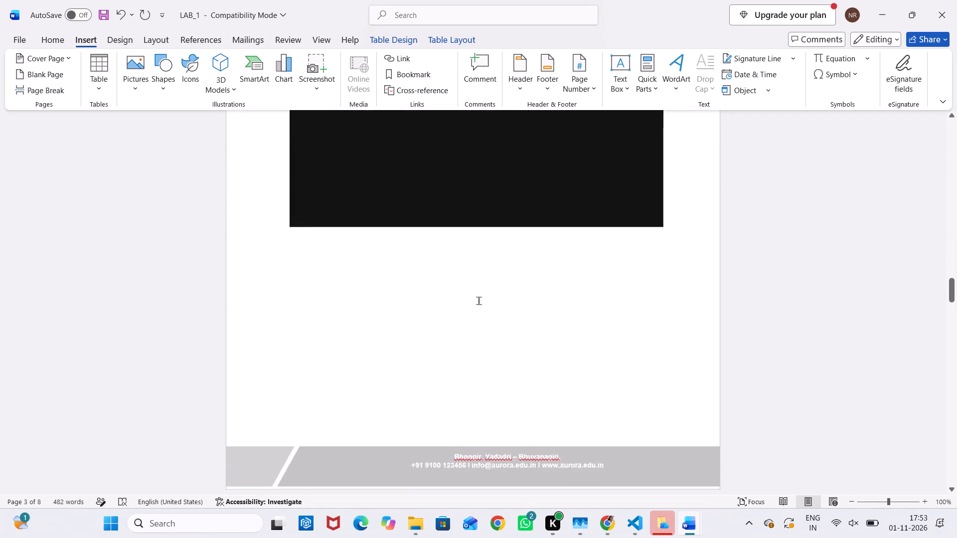
scroll(478, 300, "up", 1)
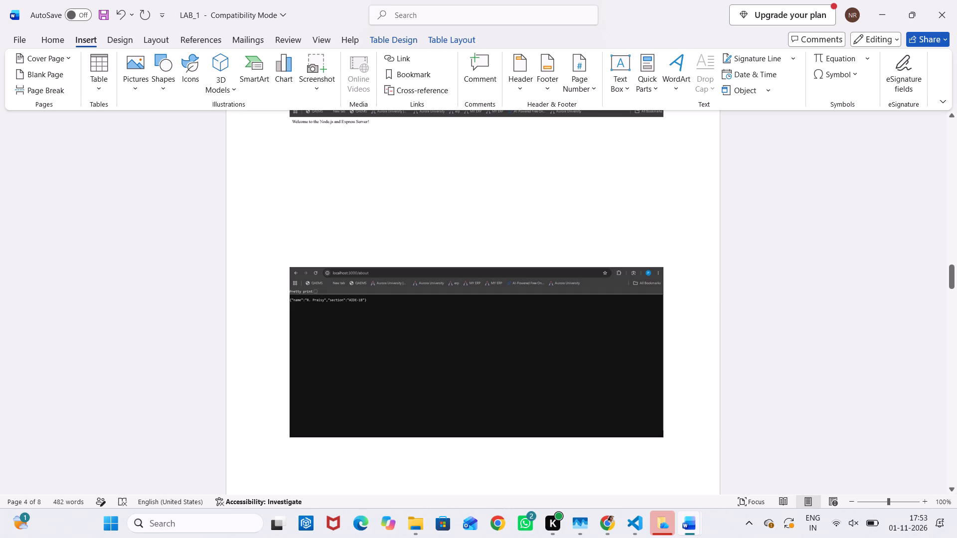
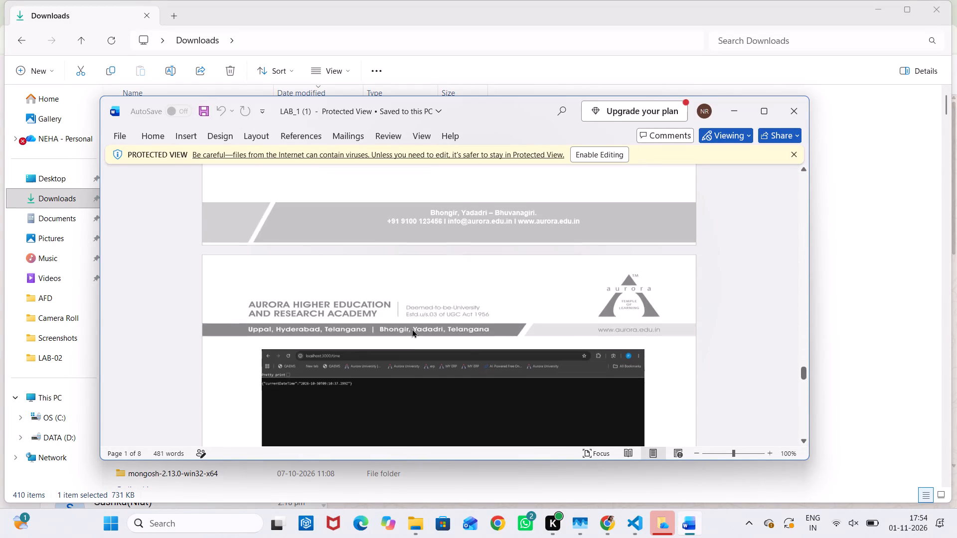
Check the end of the LAB_1 (1) document through the GitHub Repository and Conclusion sections, and close it.
scroll(412, 329, "down", 20)
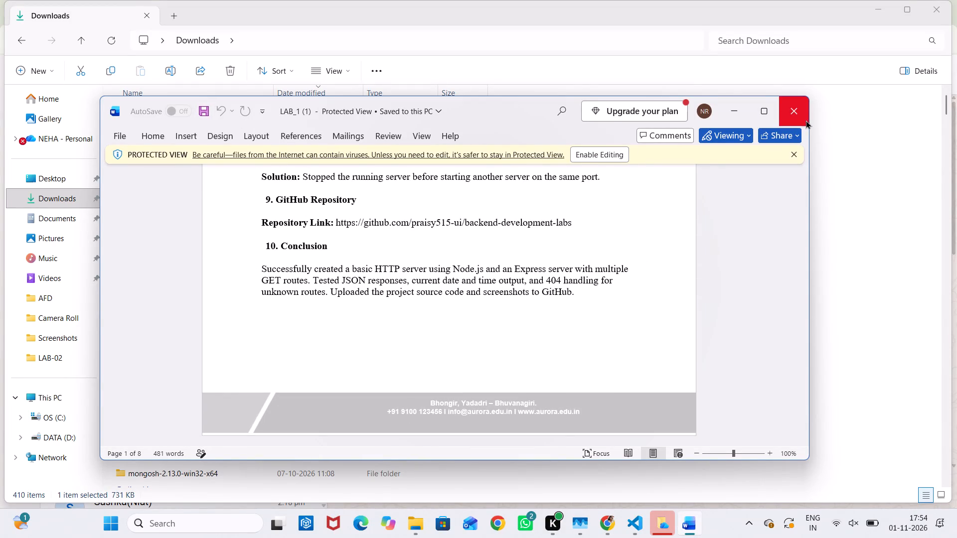
left_click(803, 118)
Open the LAB_1 PDF from Downloads in Edge and examine its pages from the header table to the 7.1 Home Route screenshot.
double_click(166, 175)
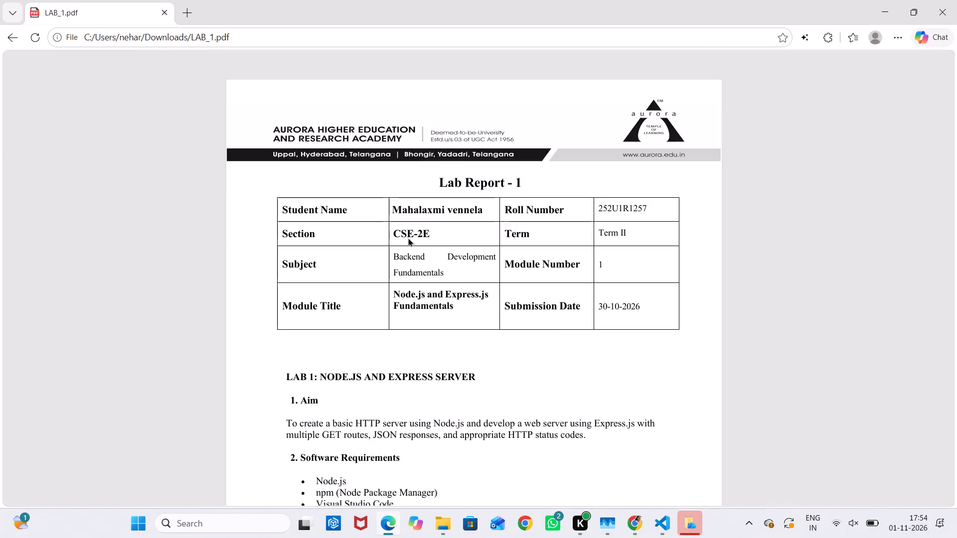
scroll(408, 238, "up", 19)
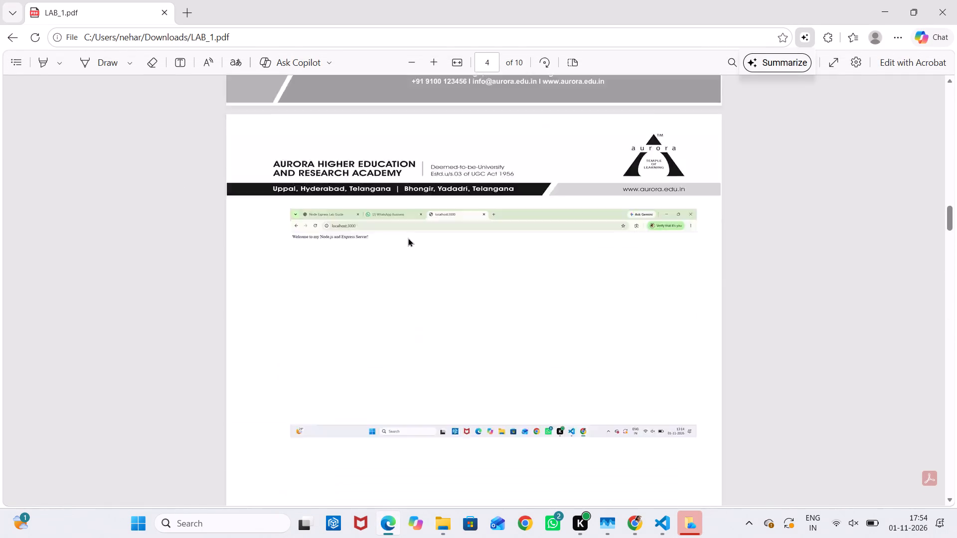
scroll(408, 238, "up", 15)
scroll(408, 238, "down", 8)
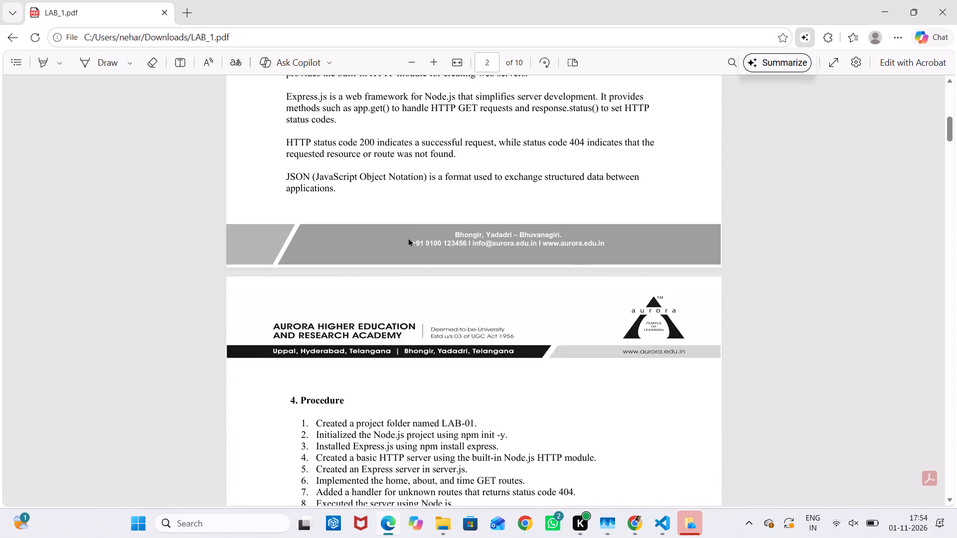
scroll(408, 238, "down", 17)
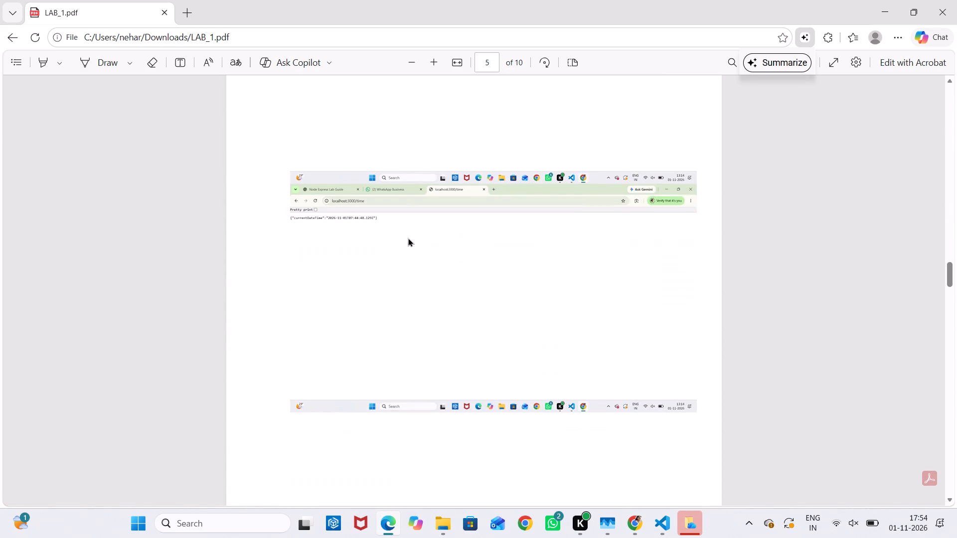
scroll(408, 238, "down", 8)
scroll(408, 238, "up", 3)
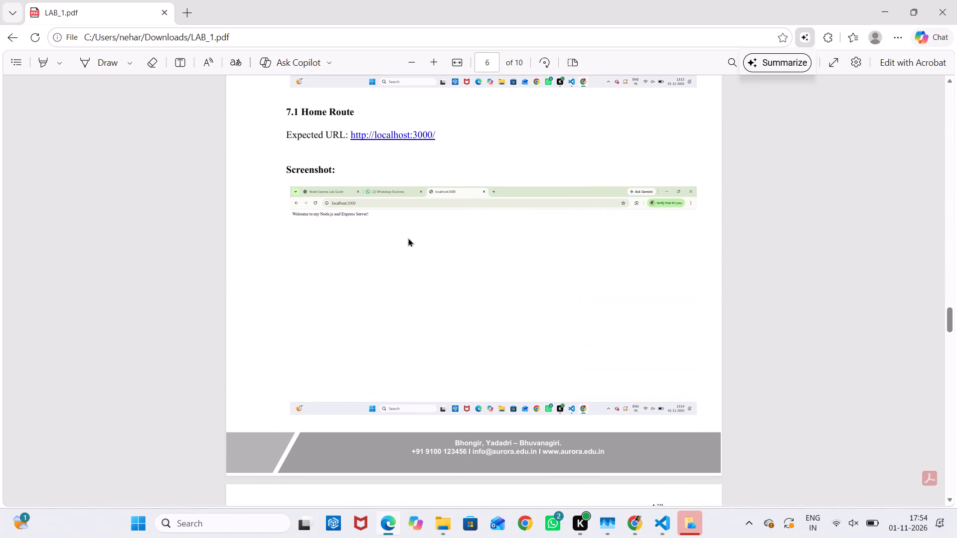
left_click(391, 132)
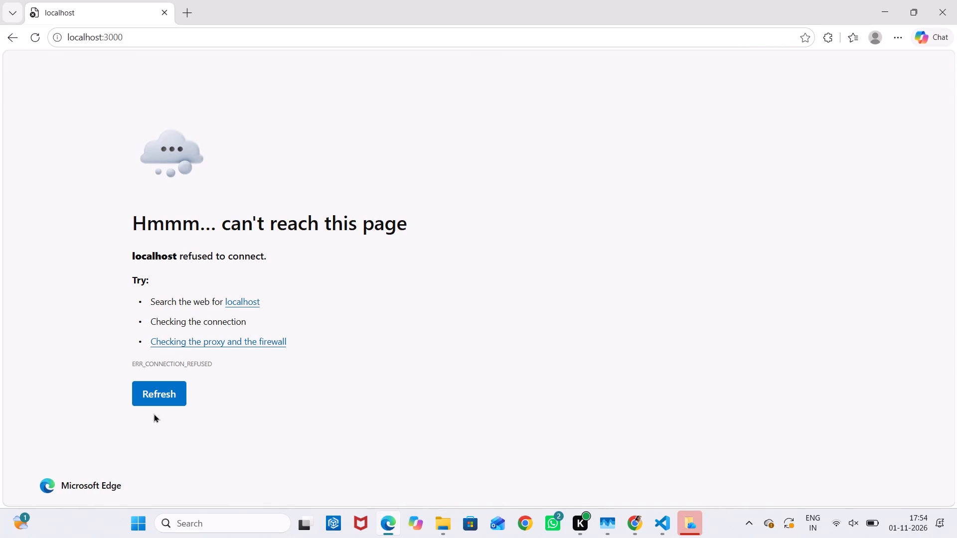
left_click(161, 392)
left_click(161, 392)
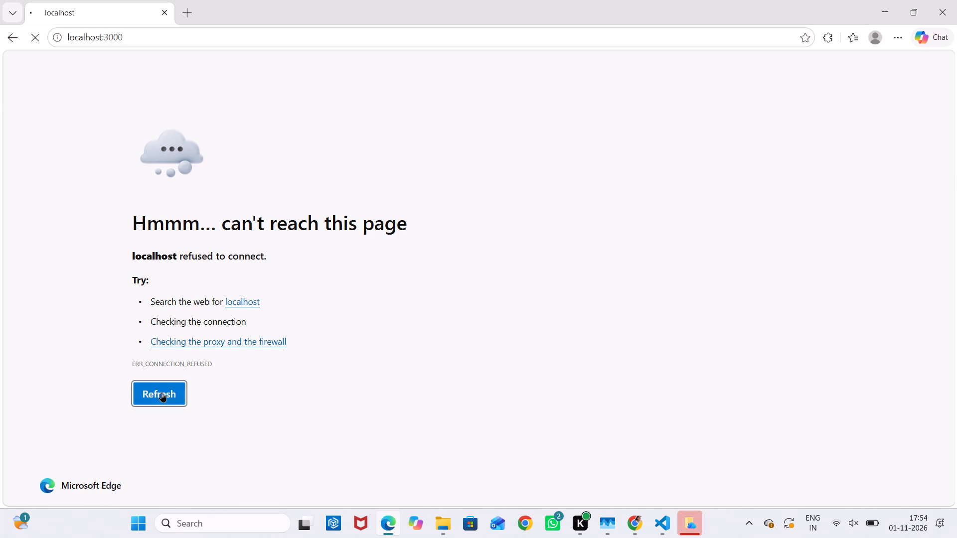
left_click(249, 303)
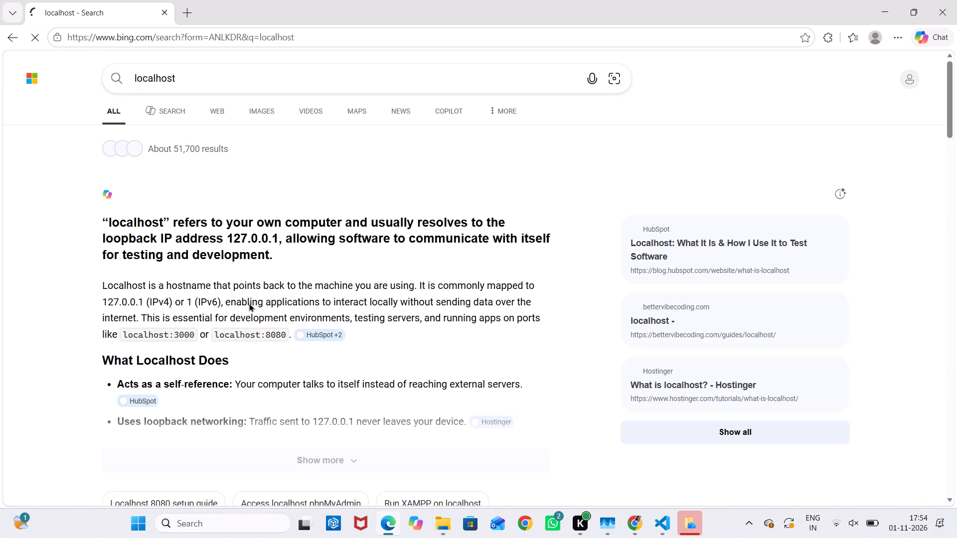
scroll(108, 204, "right", 7)
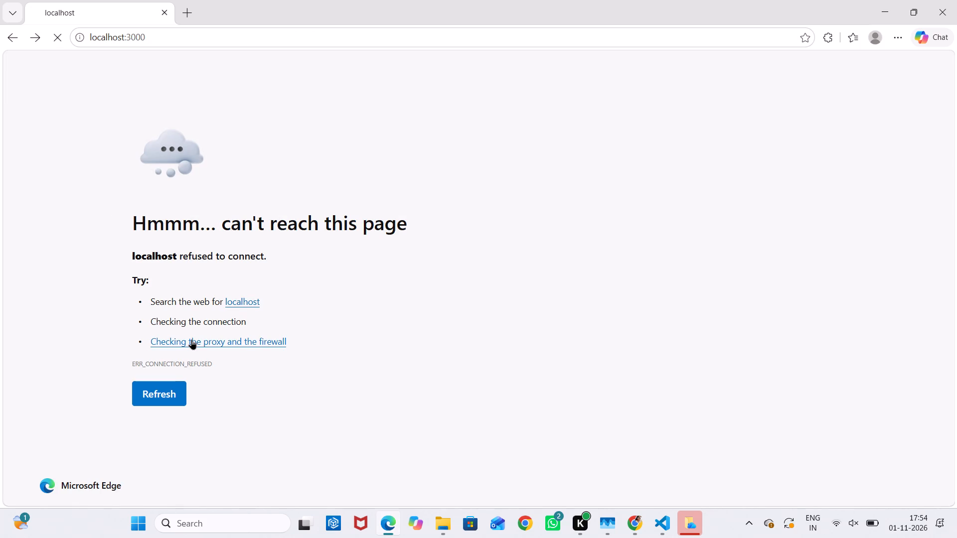
left_click(940, 4)
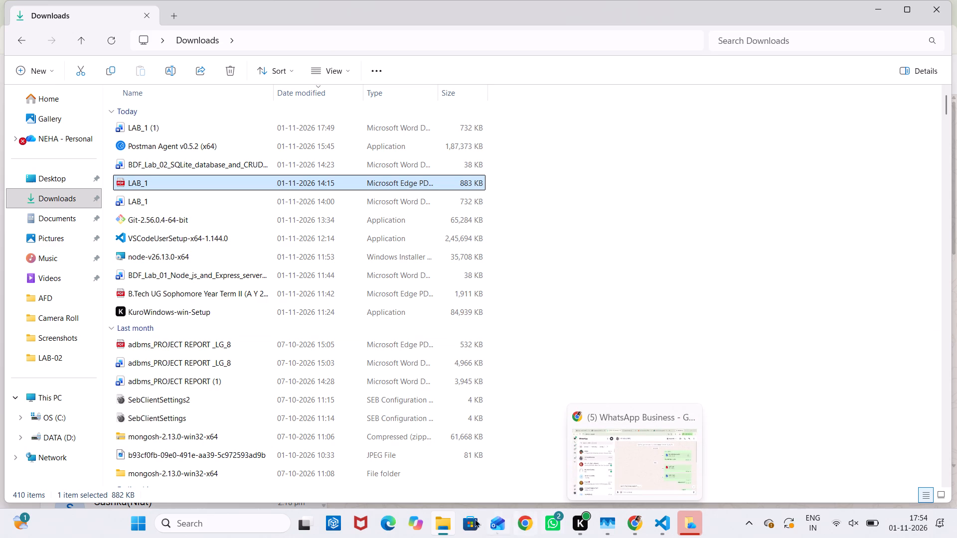
double_click(184, 181)
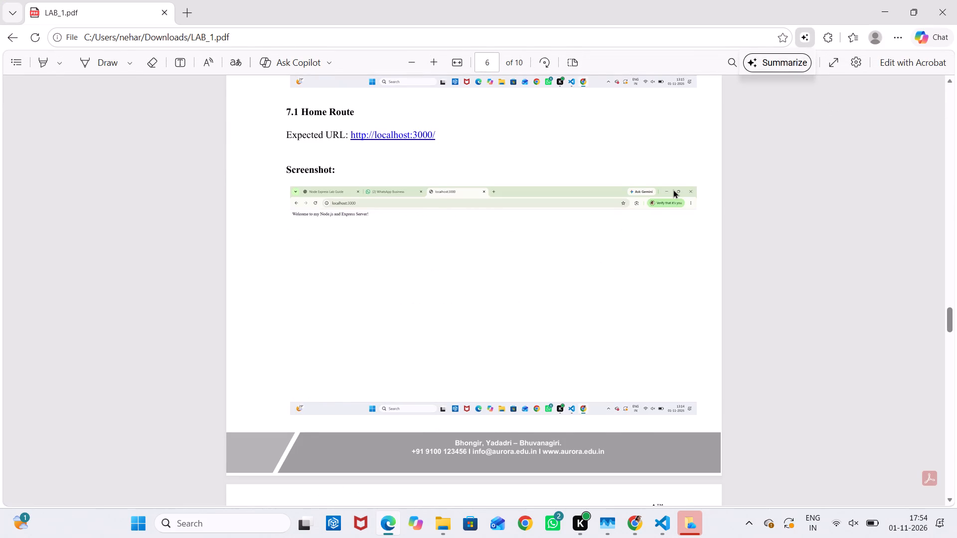
scroll(673, 189, "down", 5)
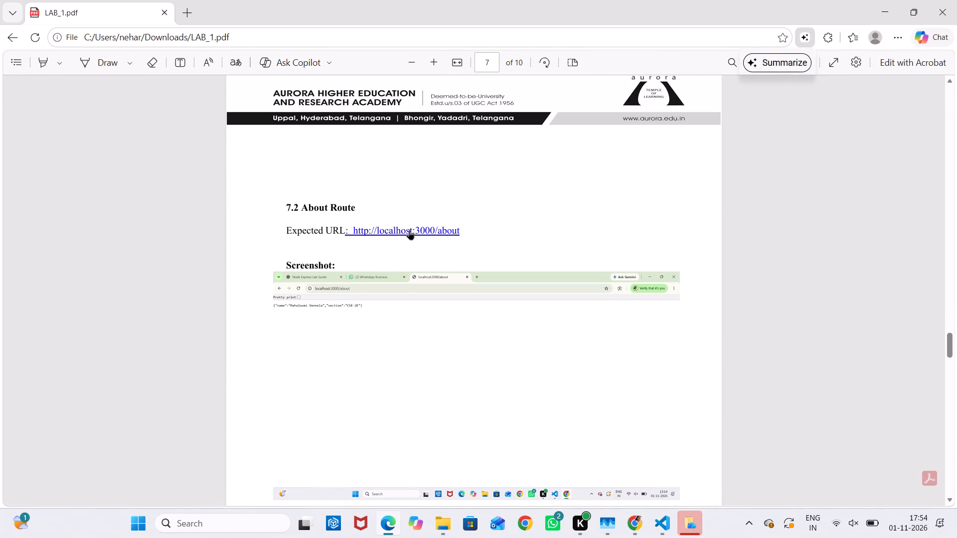
left_click(409, 230)
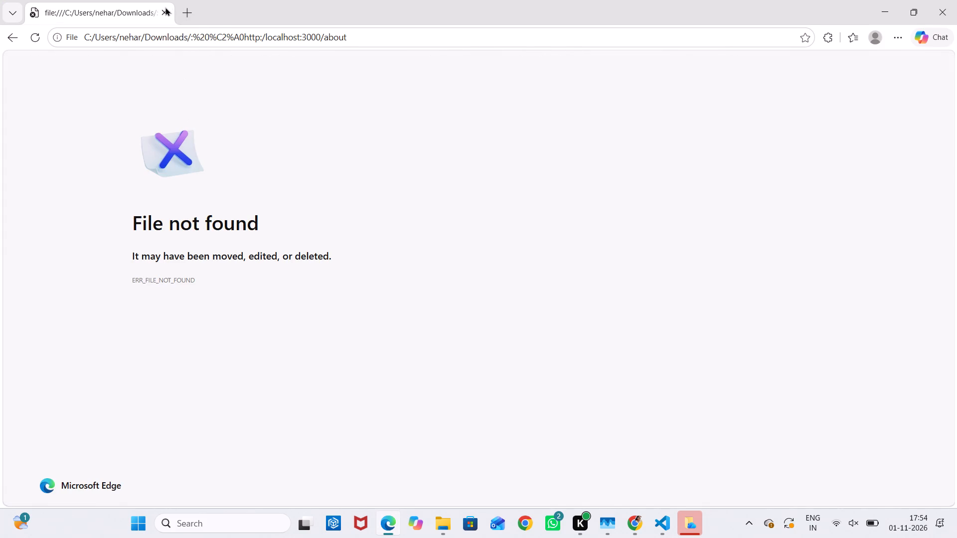
left_click(164, 8)
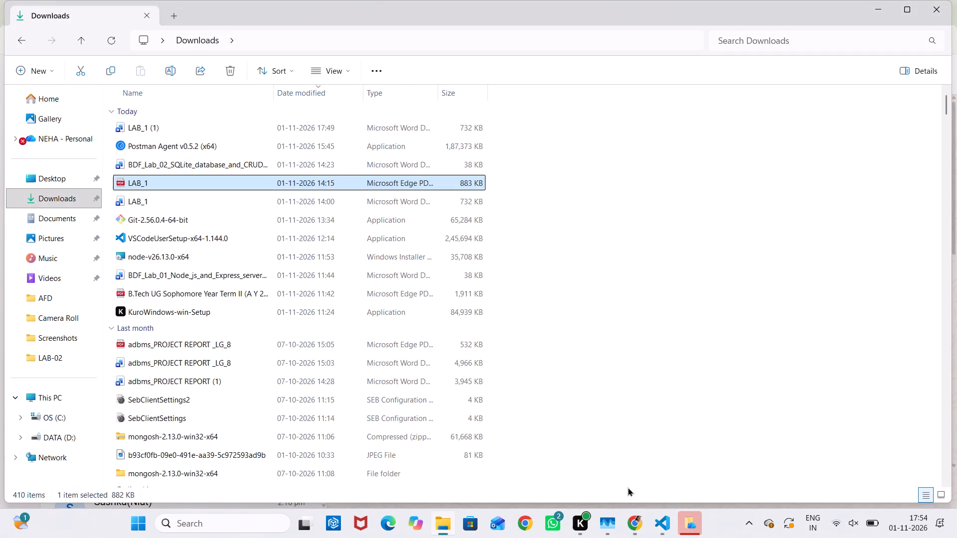
Reopen the LAB_1 PDF, examine the remaining output screenshots, test the GitHub repository link in section 9, and close the page.
double_click(360, 181)
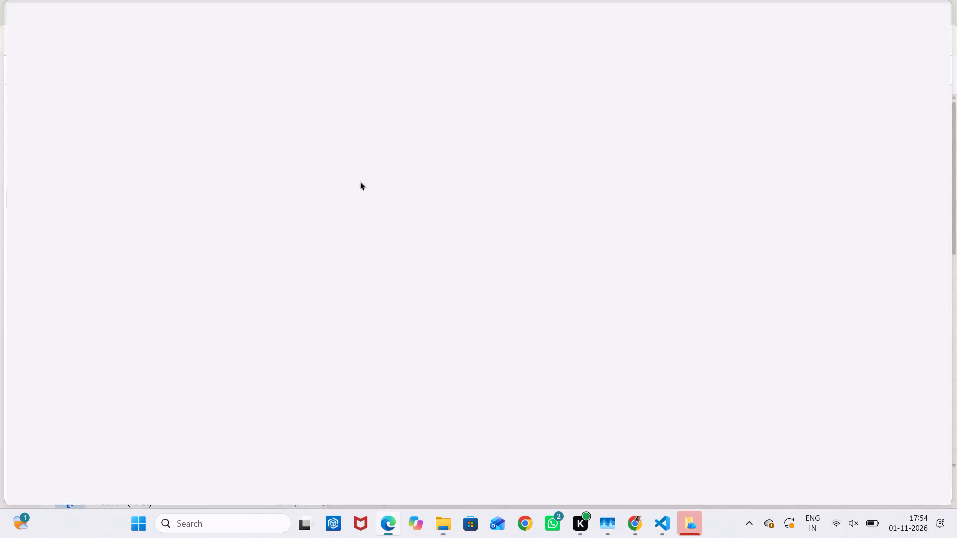
scroll(488, 338, "down", 10)
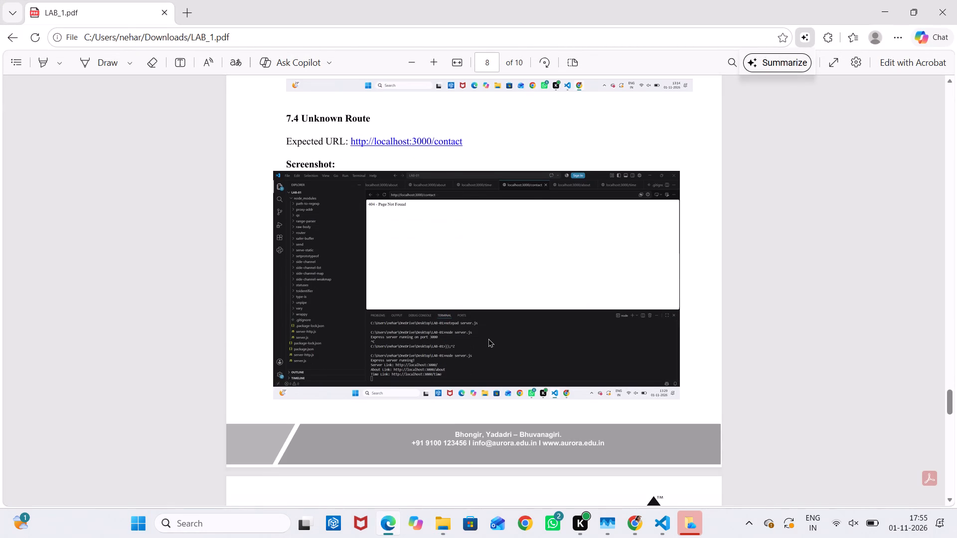
scroll(488, 338, "down", 10)
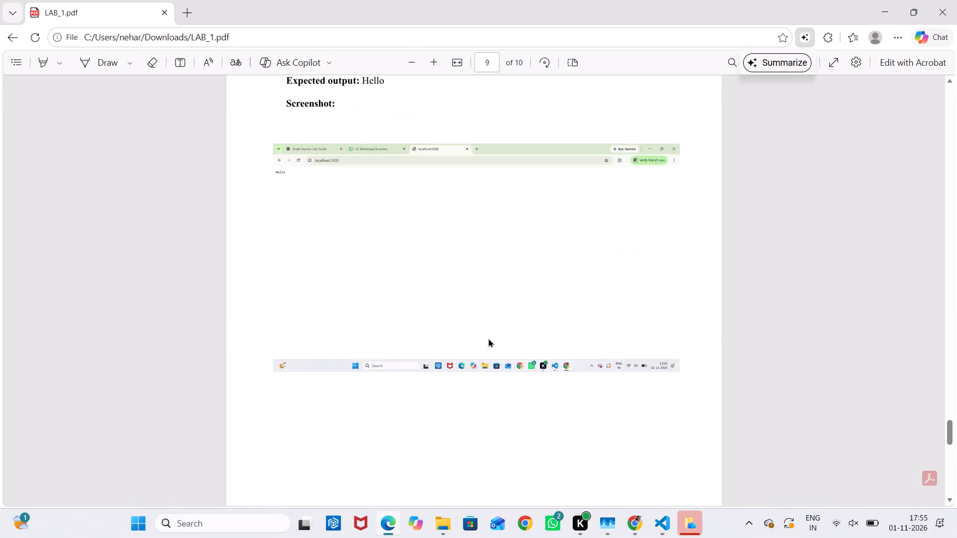
scroll(488, 338, "down", 8)
scroll(488, 338, "up", 3)
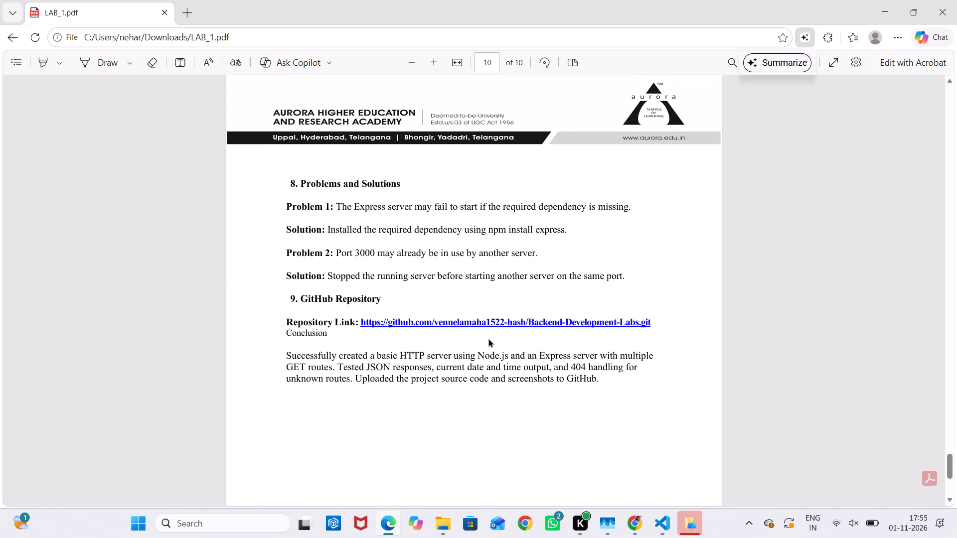
left_click(436, 320)
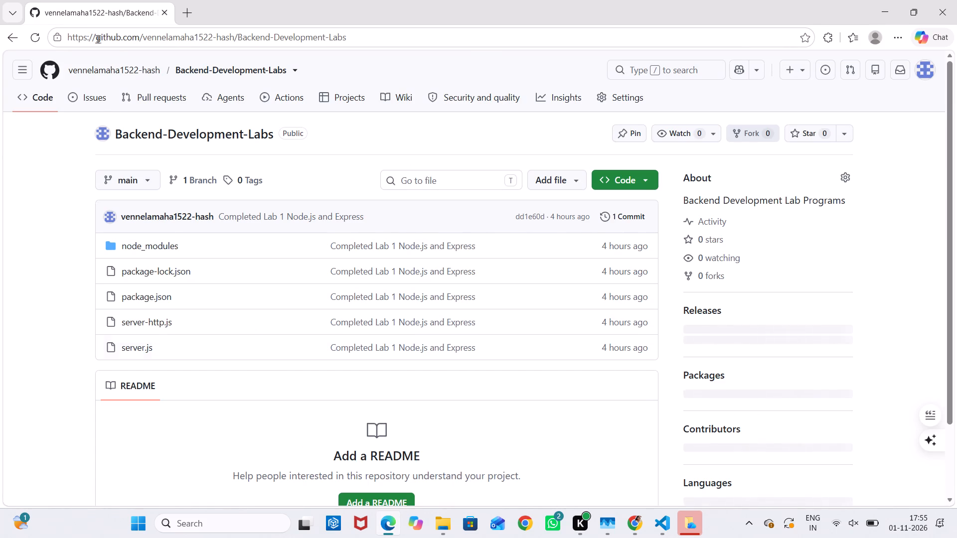
left_click(165, 11)
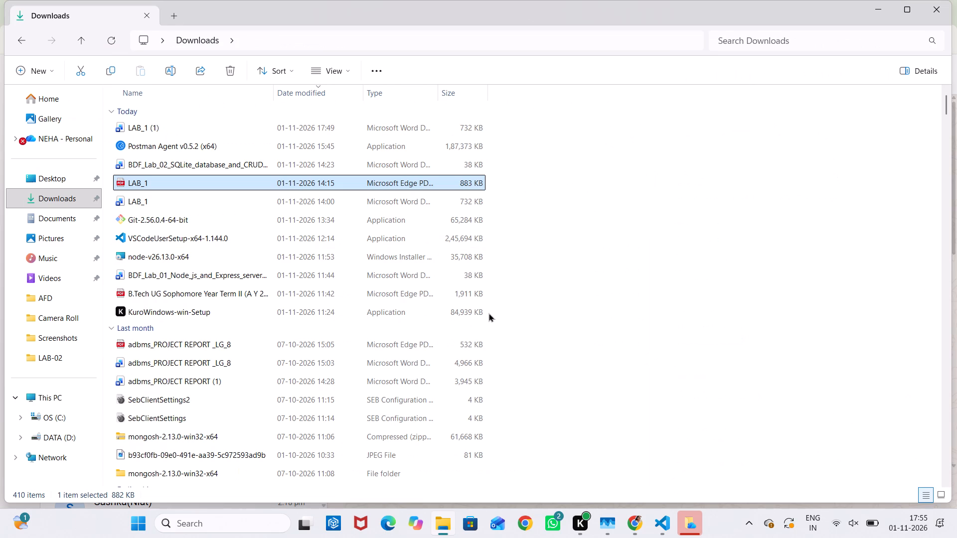
Reopen the LAB_1 PDF, check the Problems and Solutions, GitHub Repository and Conclusion text on the last page, and close it.
double_click(346, 179)
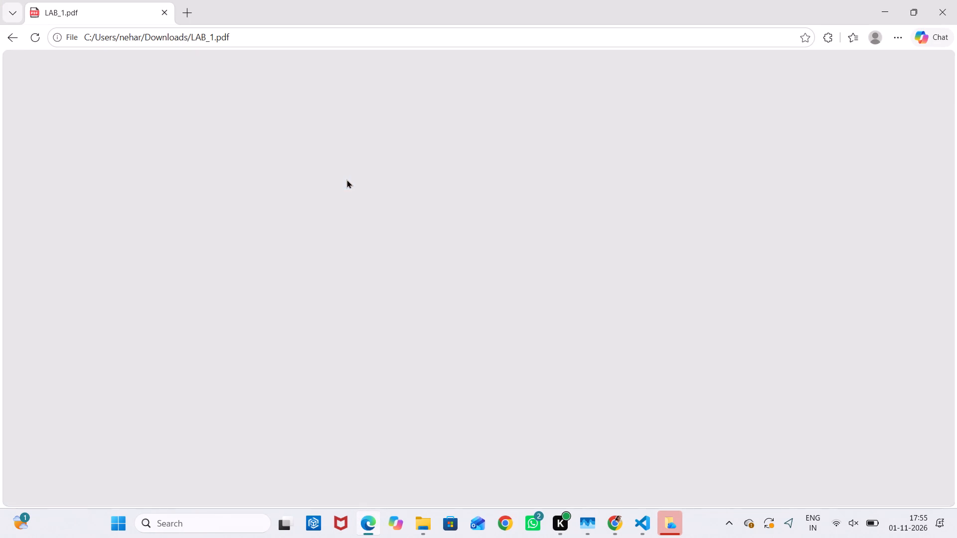
scroll(487, 184, "down", 3)
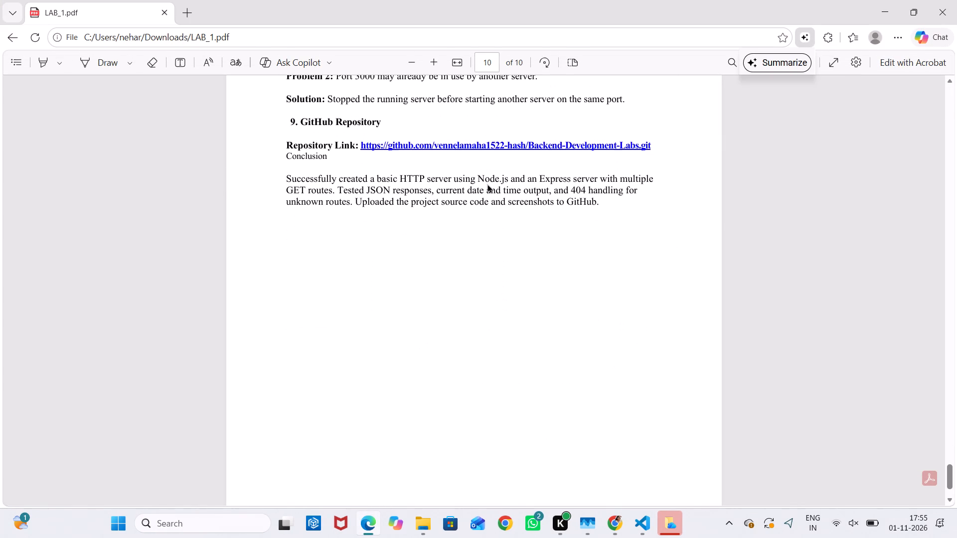
scroll(487, 184, "up", 4)
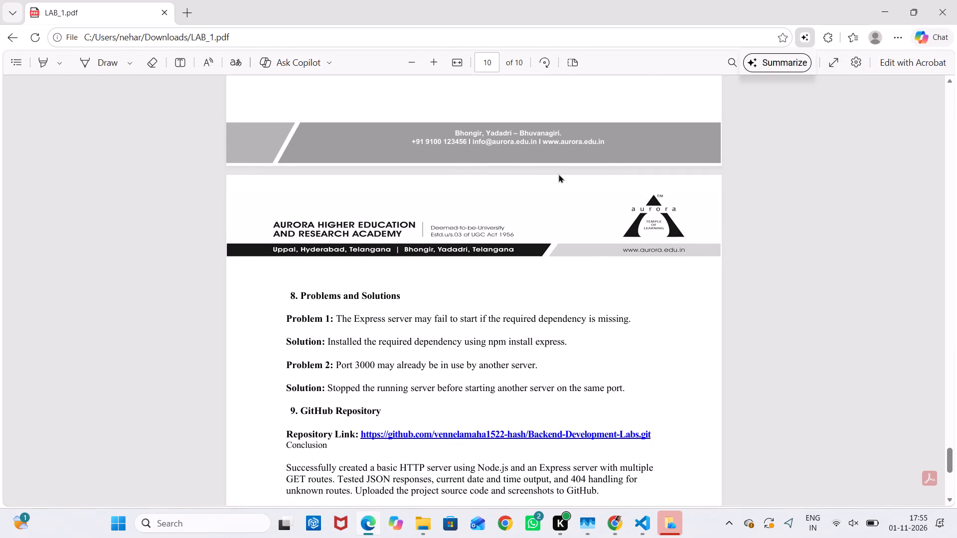
left_click(956, 8)
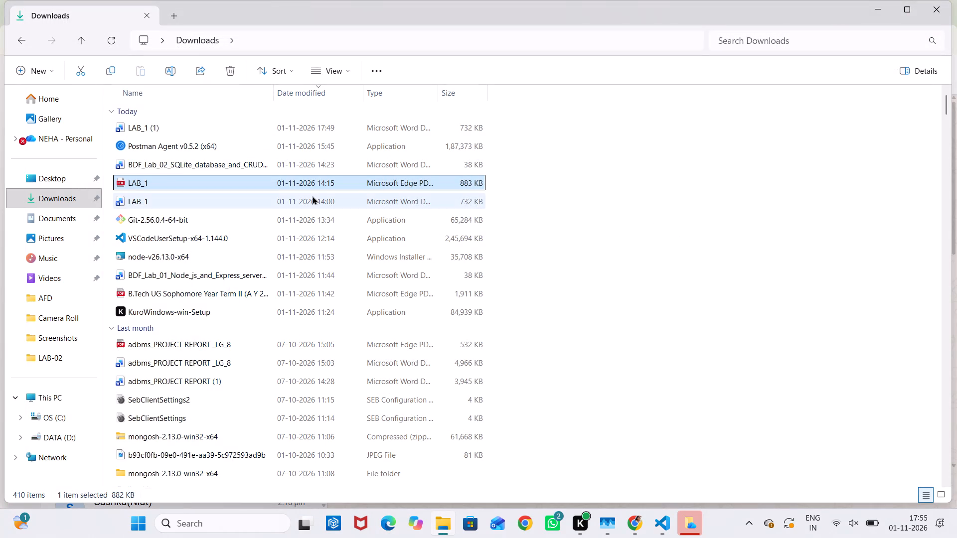
Delete the LAB_1 Word document from the Downloads folder, keeping the PDF of the same name.
left_click(224, 200)
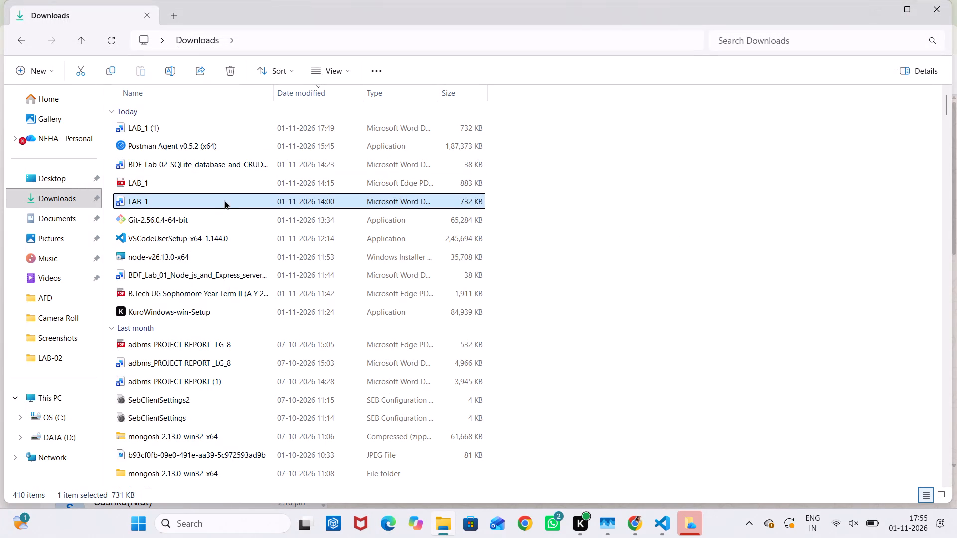
left_click(226, 72)
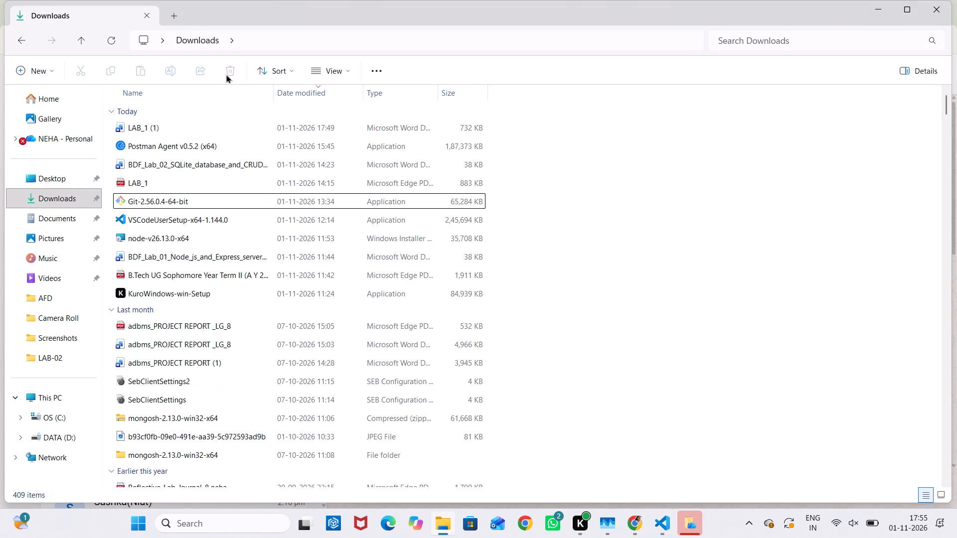
Select the LAB_1 (1) Word document in the Downloads folder.
left_click(159, 130)
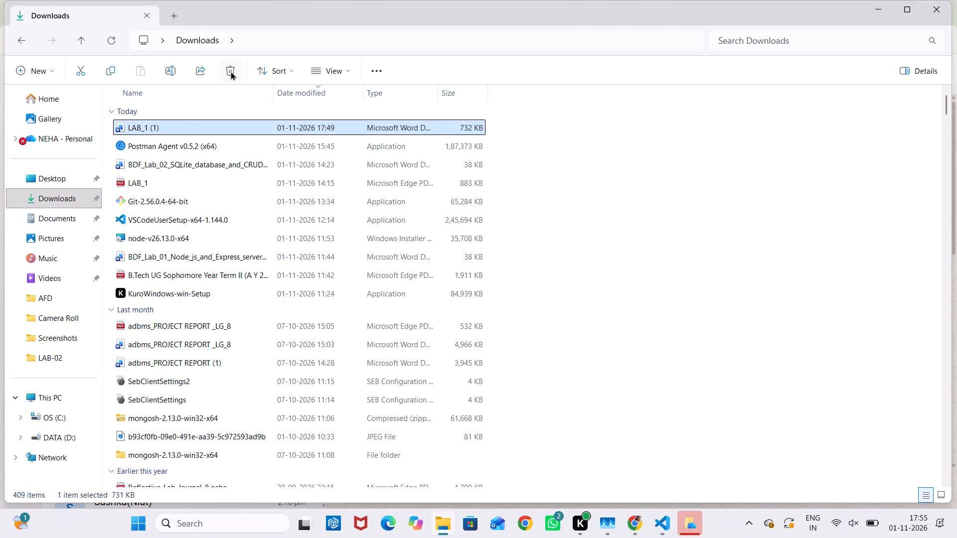
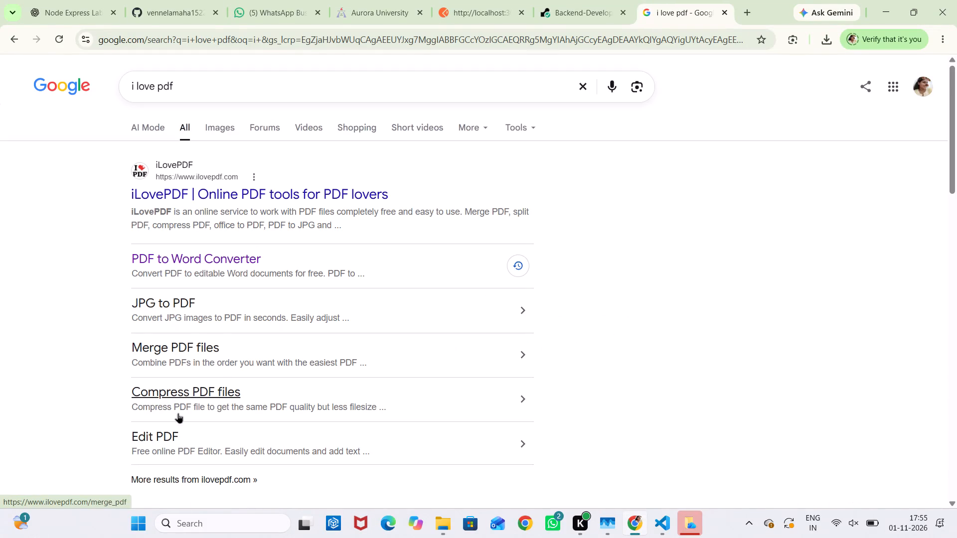
Open iLovePDF's PDF to Word converter and load the LAB_1 PDF from the Downloads folder.
left_click(194, 260)
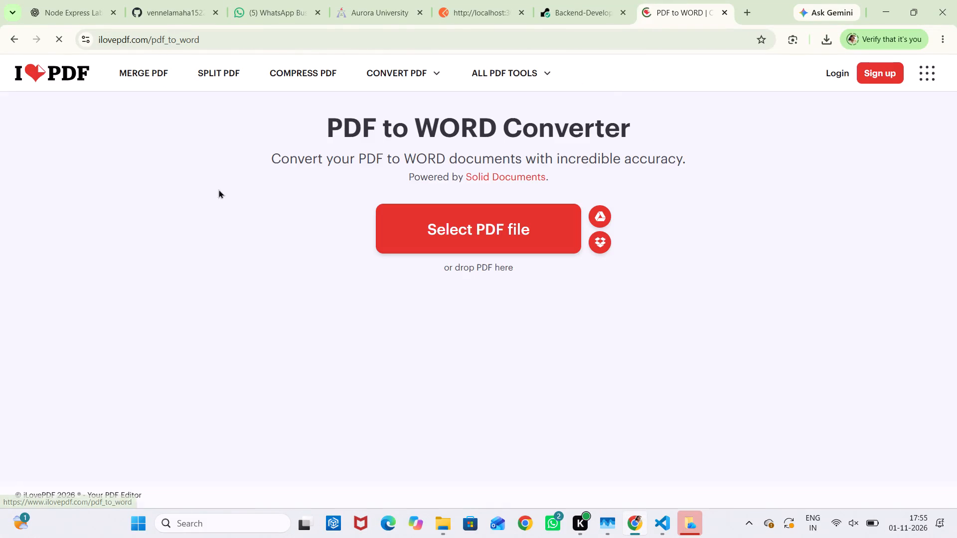
left_click(429, 229)
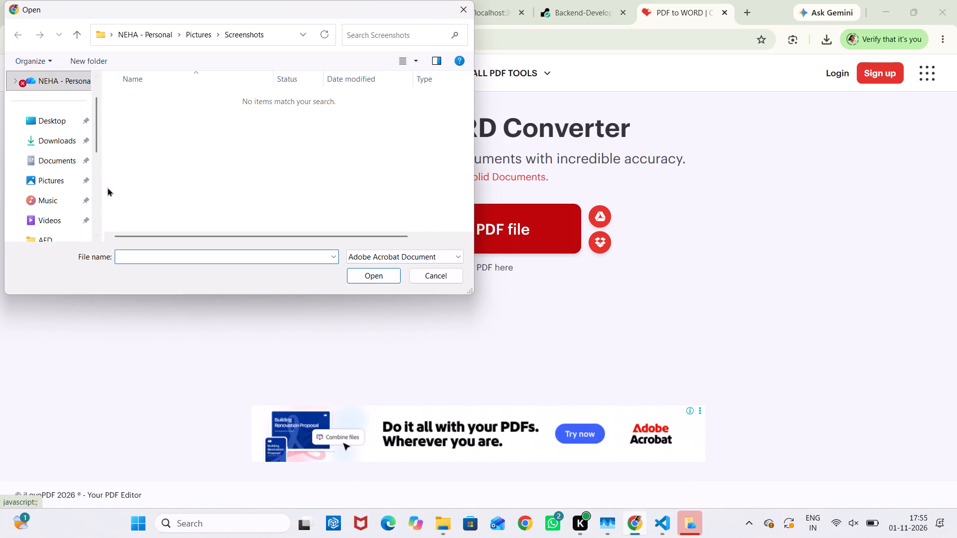
left_click(52, 153)
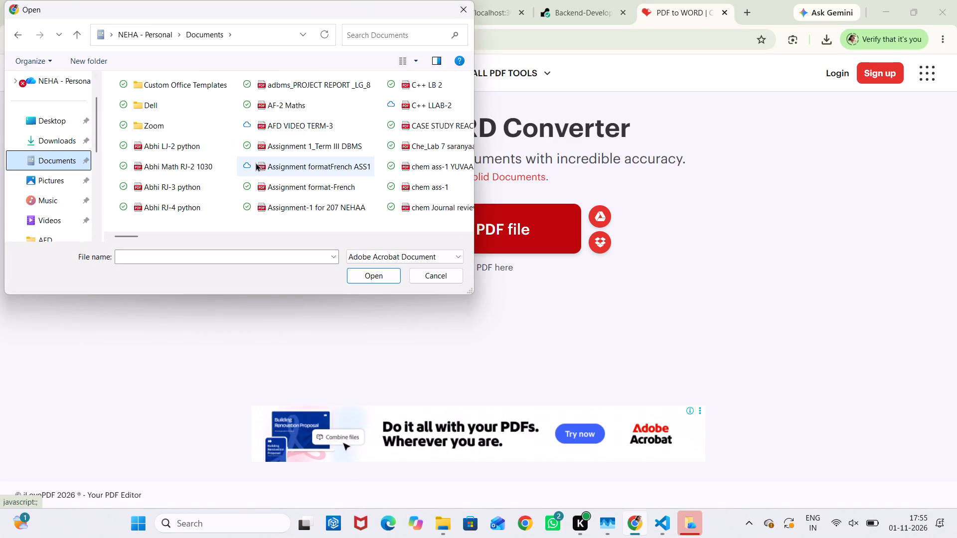
left_click(57, 184)
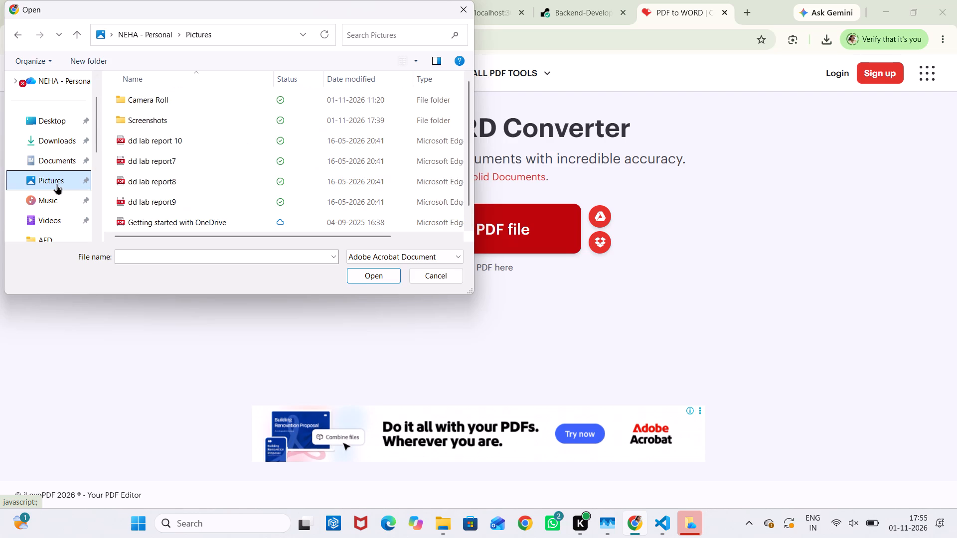
scroll(57, 184, "down", 2)
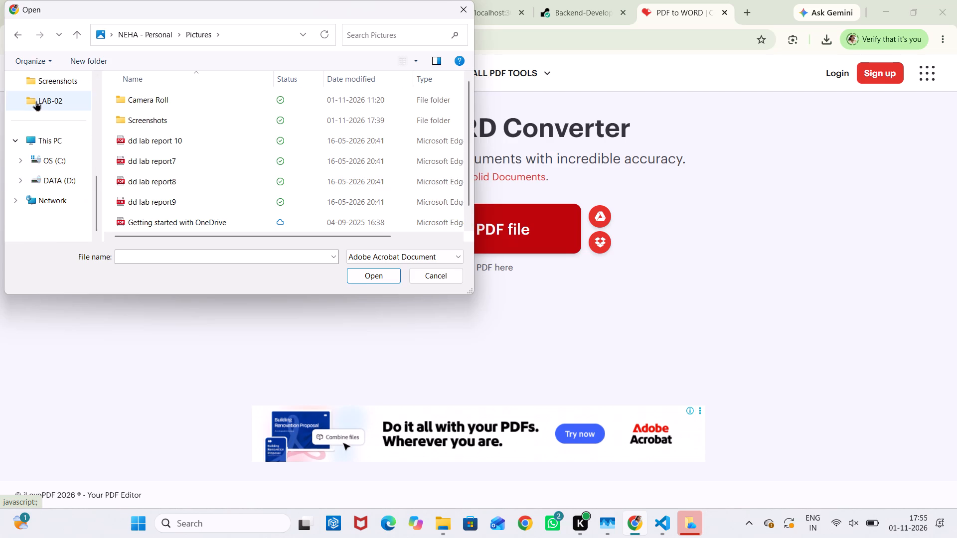
left_click(40, 101)
scroll(40, 101, "up", 3)
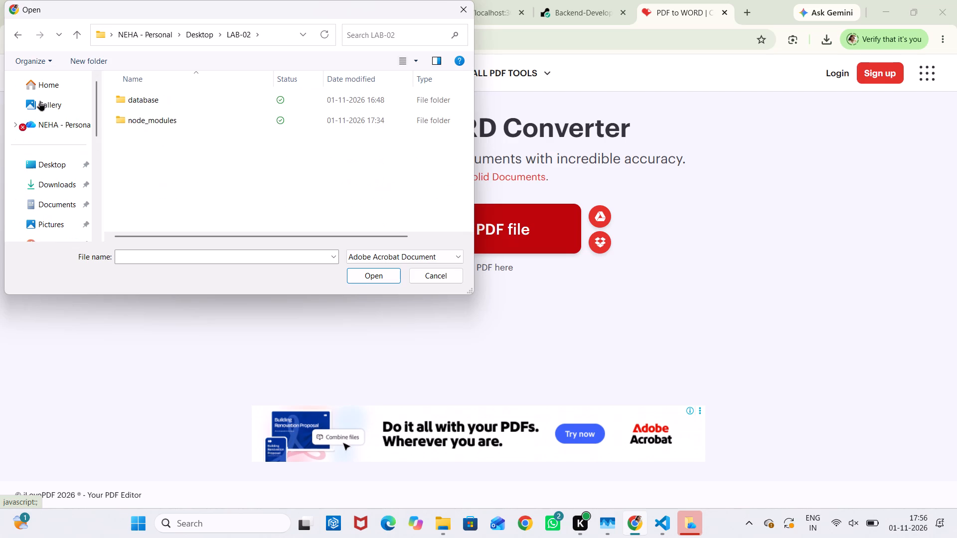
left_click(60, 185)
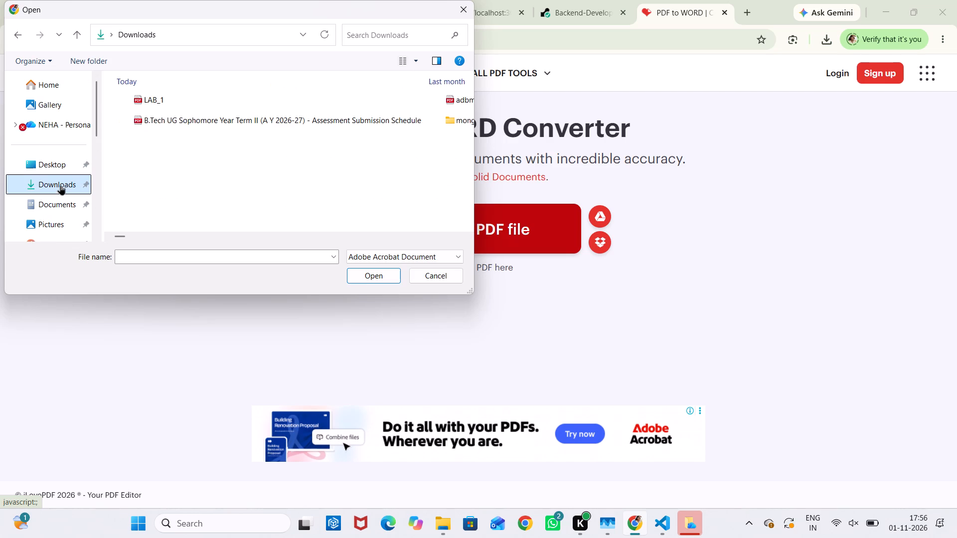
left_click(143, 96)
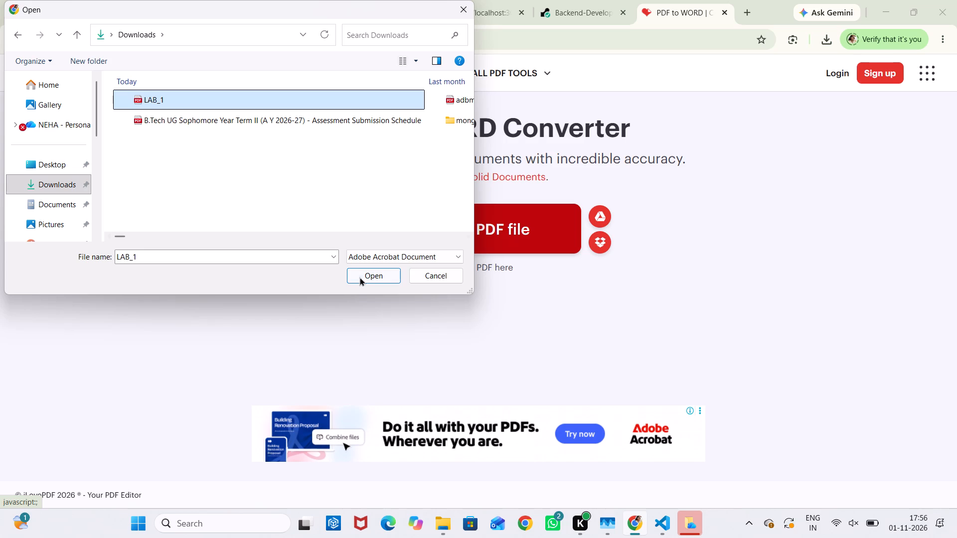
left_click(367, 273)
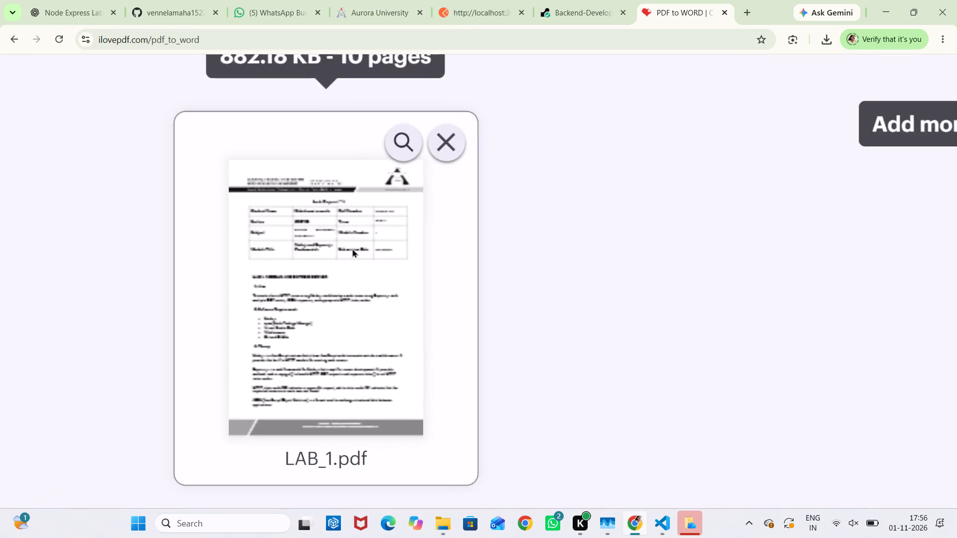
Convert the loaded LAB_1 PDF to an editable Word document and download the converted file.
left_click(819, 492)
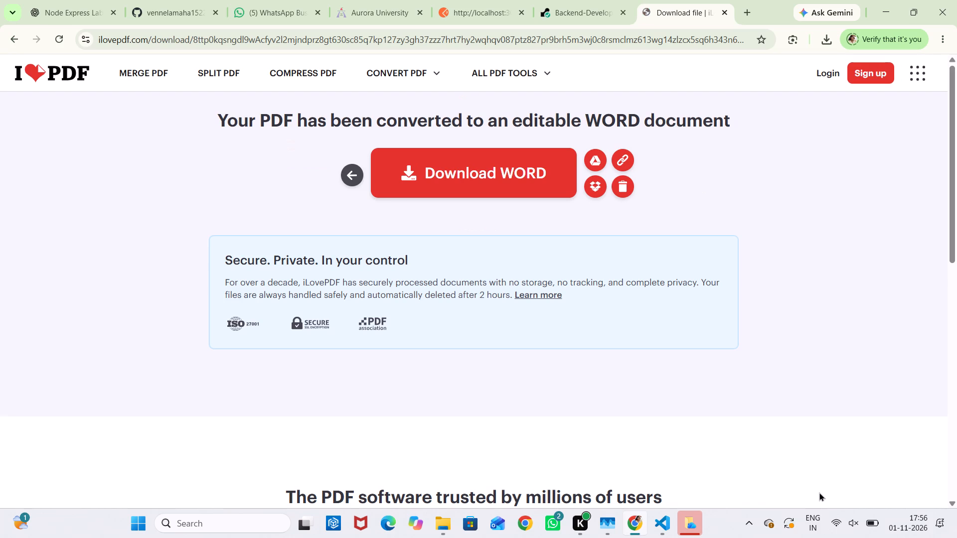
left_click(536, 189)
key("Delete")
key("Delete")
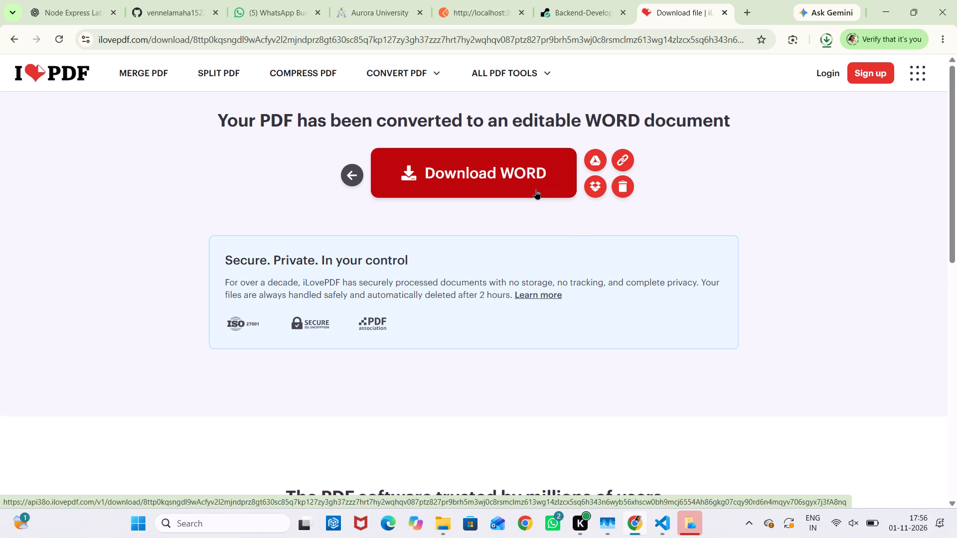
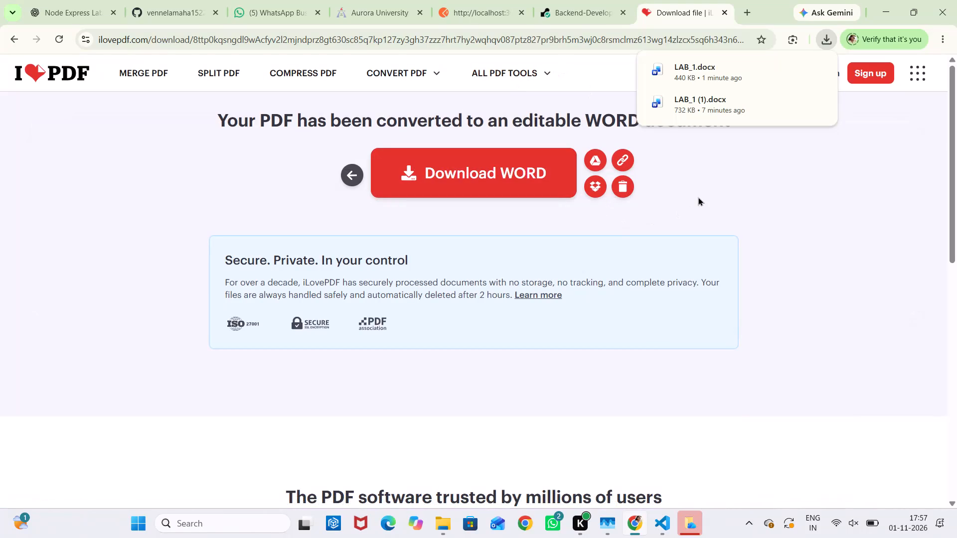
Open the newly converted LAB_1.docx in a maximised Word window and skim it down to the Conclusion section.
left_click(718, 74)
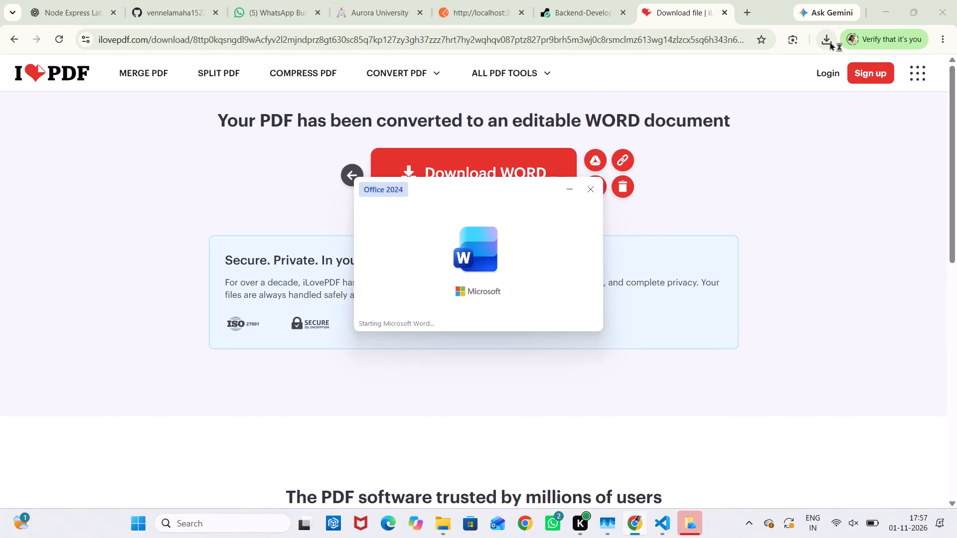
scroll(520, 325, "down", 3)
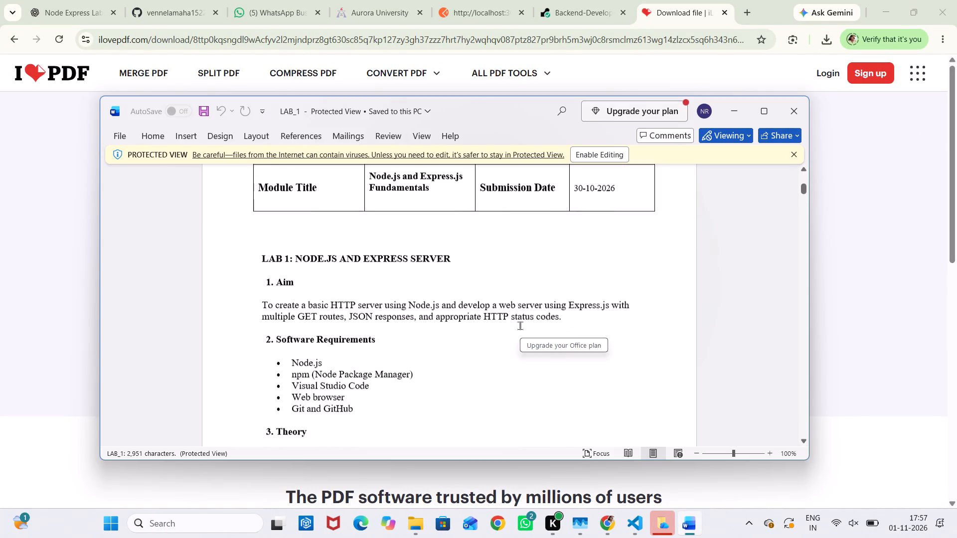
scroll(520, 325, "down", 5)
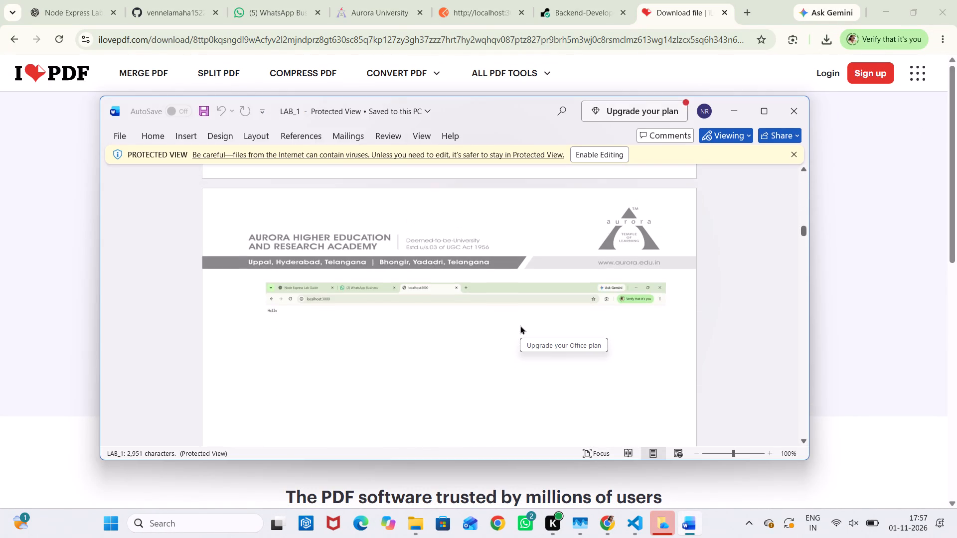
scroll(520, 325, "down", 20)
scroll(520, 325, "down", 1)
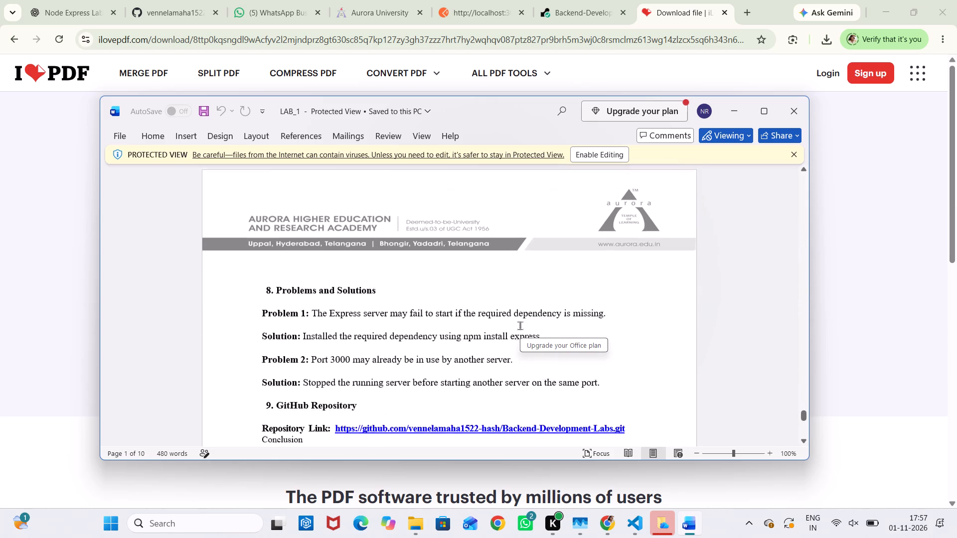
left_click(767, 115)
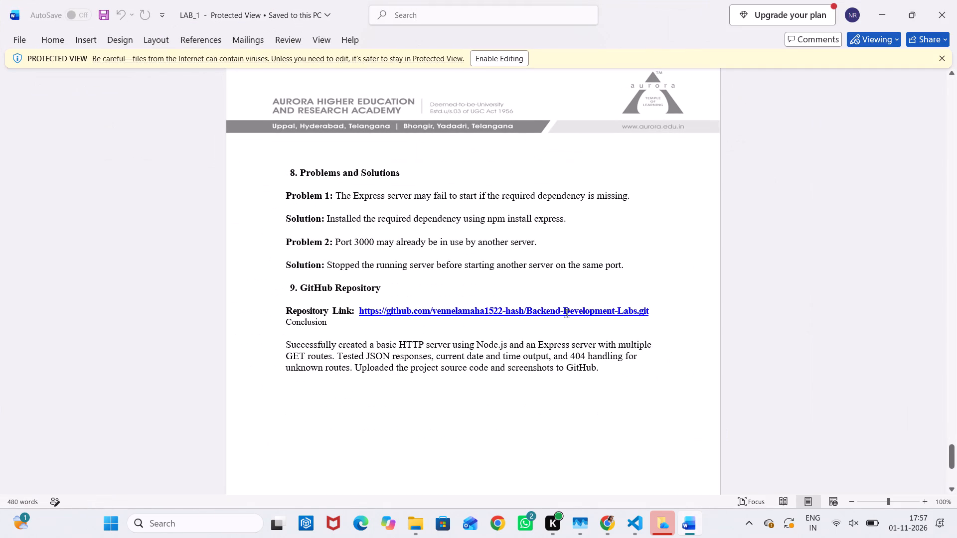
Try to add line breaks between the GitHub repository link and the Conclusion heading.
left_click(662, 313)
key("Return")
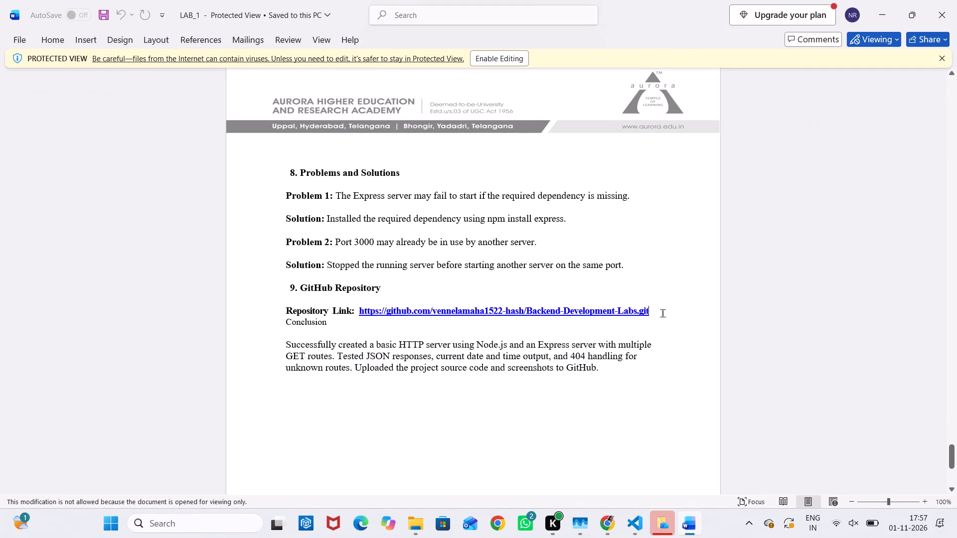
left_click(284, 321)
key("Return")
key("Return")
Enable editing of the LAB_1 document and find the Expected URL line under 7.1 Home Route.
left_click(491, 55)
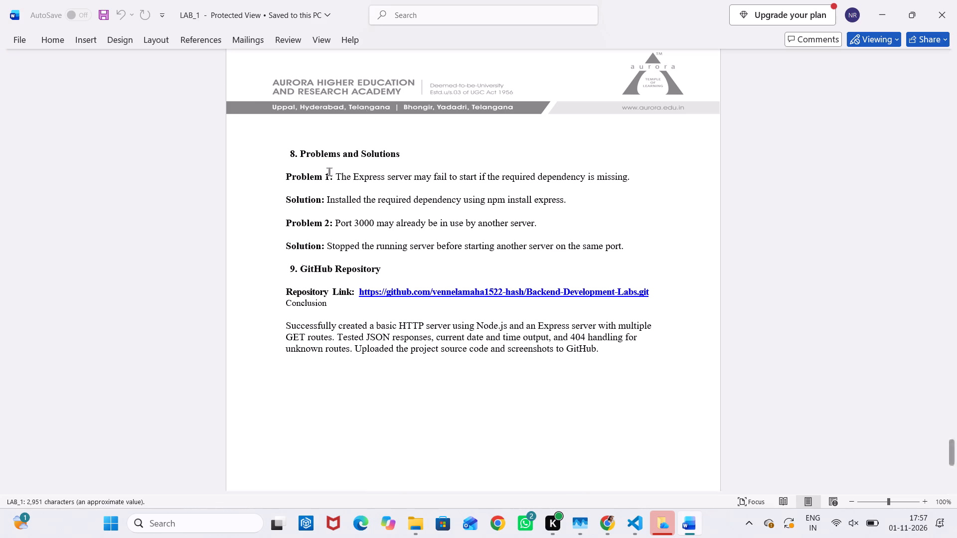
scroll(302, 409, "down", 4)
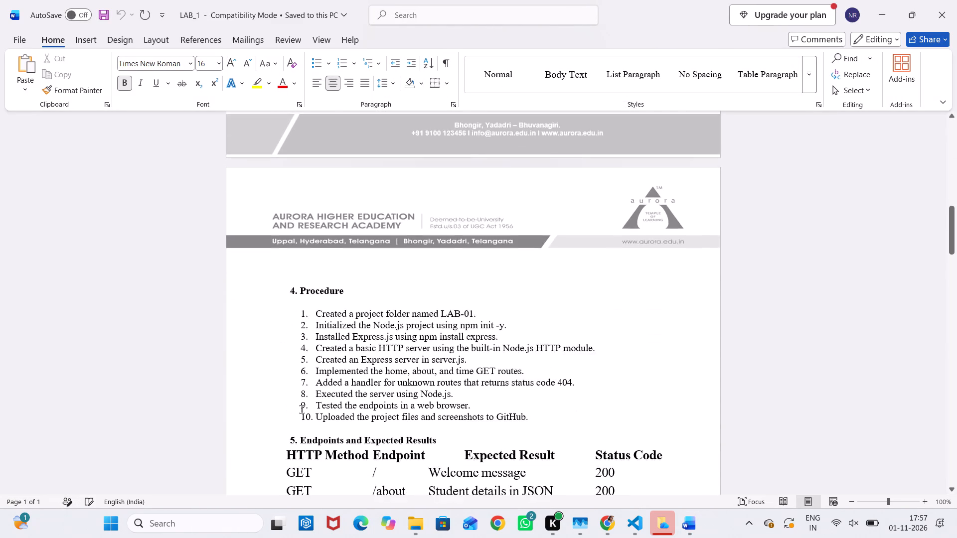
scroll(302, 409, "down", 4)
scroll(302, 409, "up", 4)
scroll(302, 409, "down", 6)
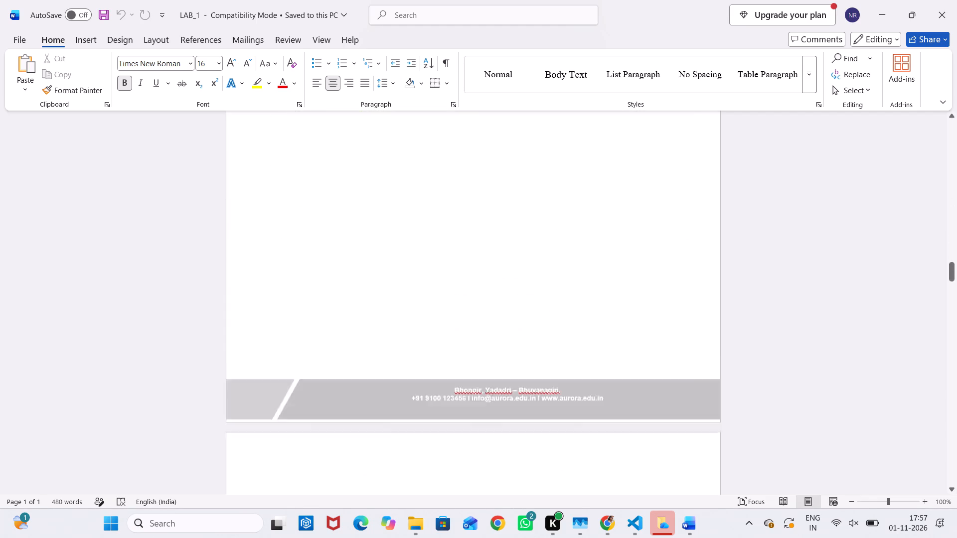
scroll(302, 409, "down", 7)
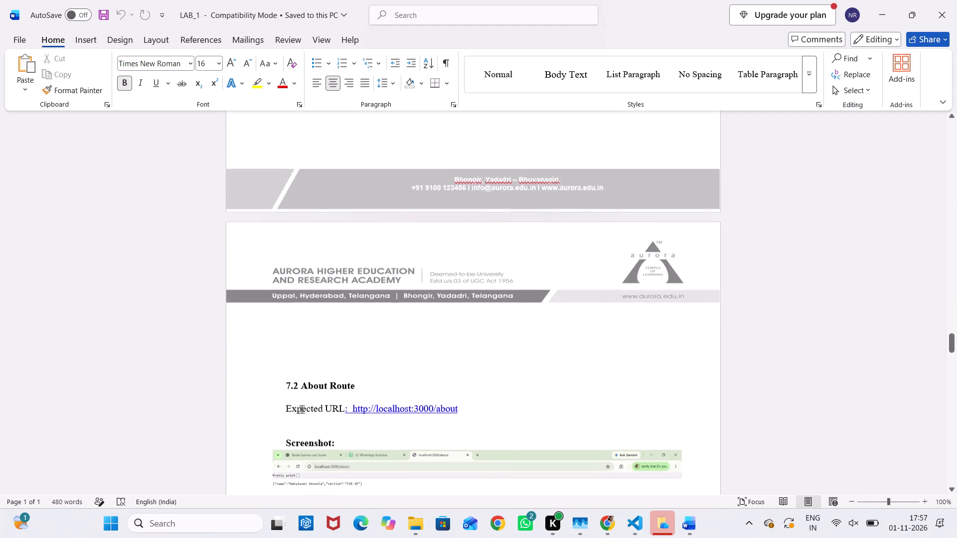
scroll(302, 409, "down", 1)
scroll(302, 409, "up", 3)
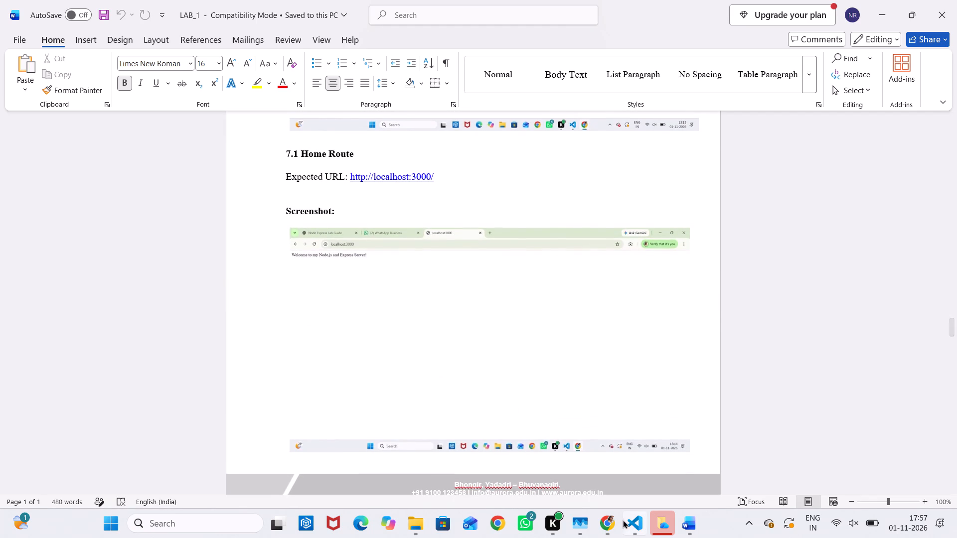
left_click(614, 507)
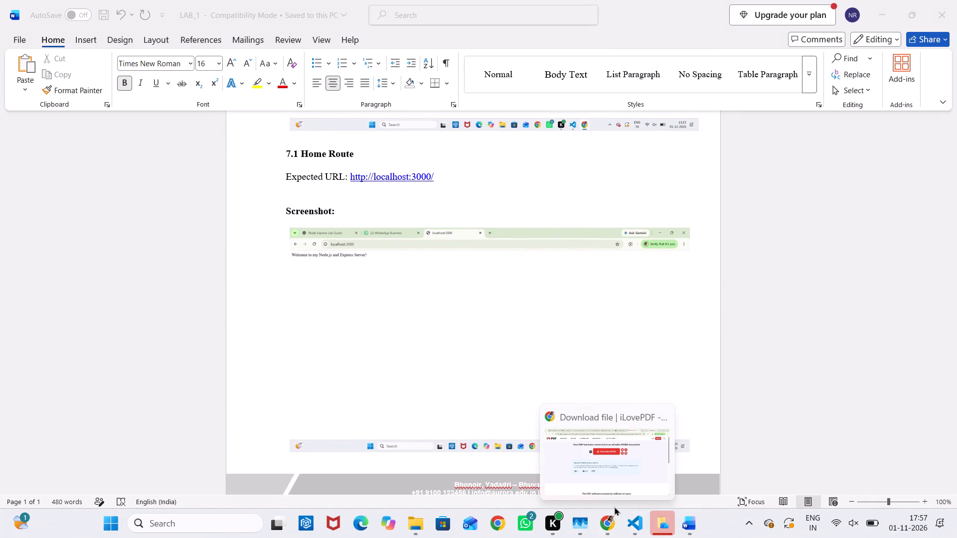
left_click(607, 460)
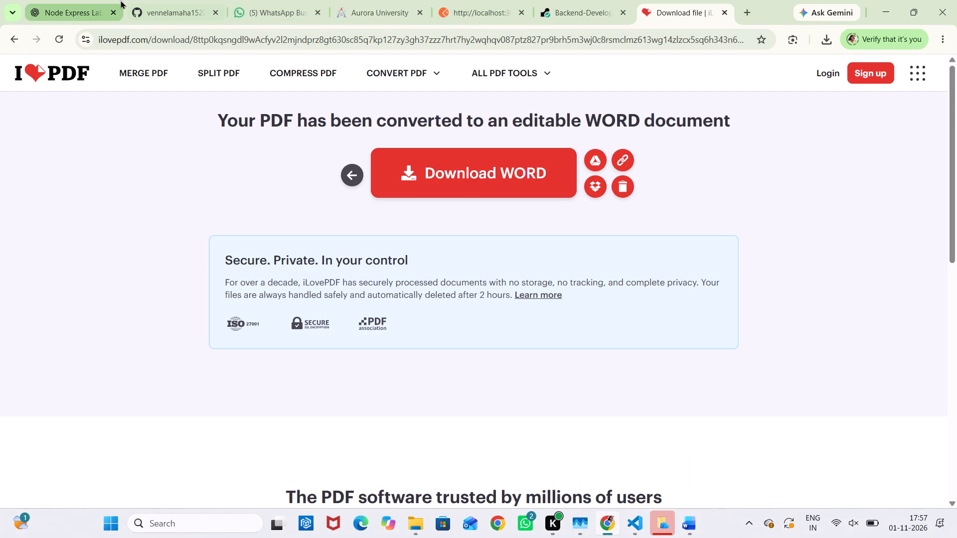
left_click(180, 0)
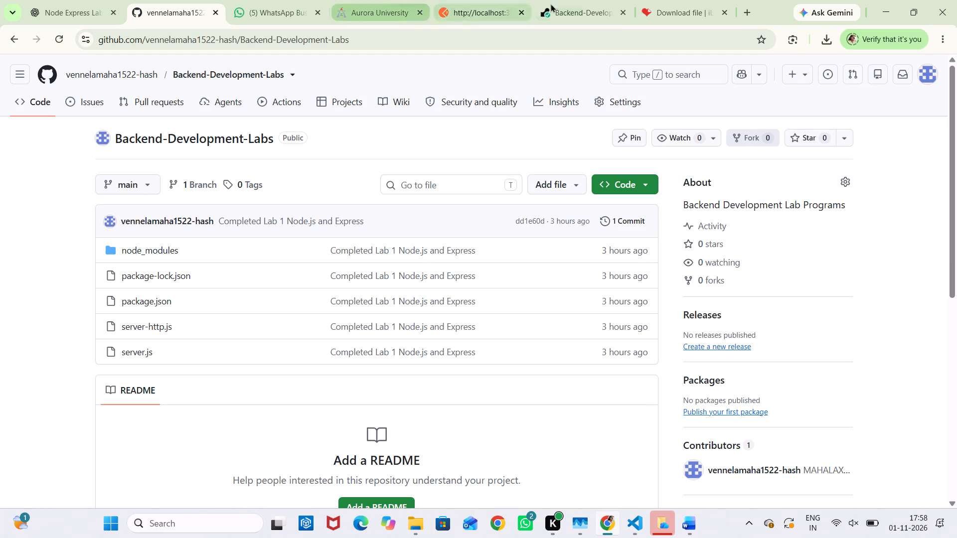
left_click(460, 0)
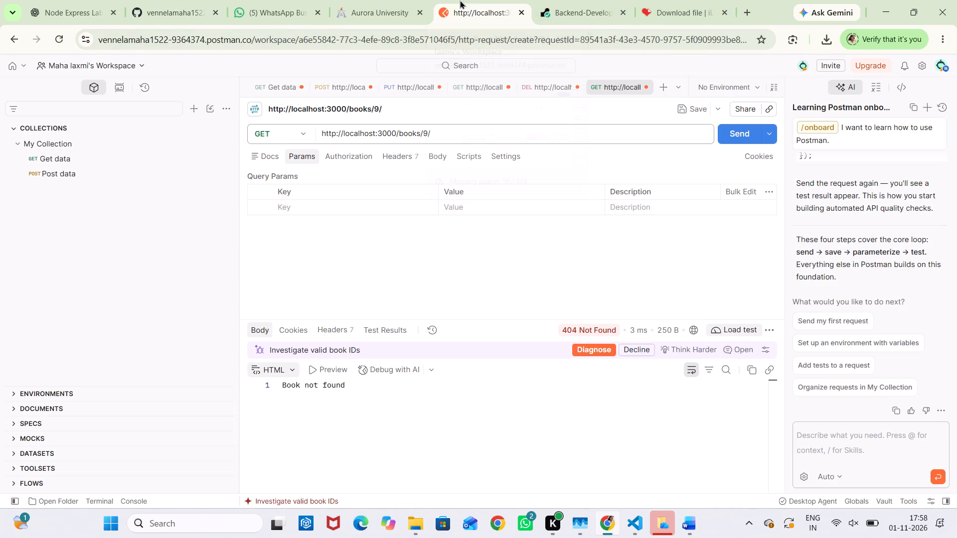
scroll(369, 282, "up", 6)
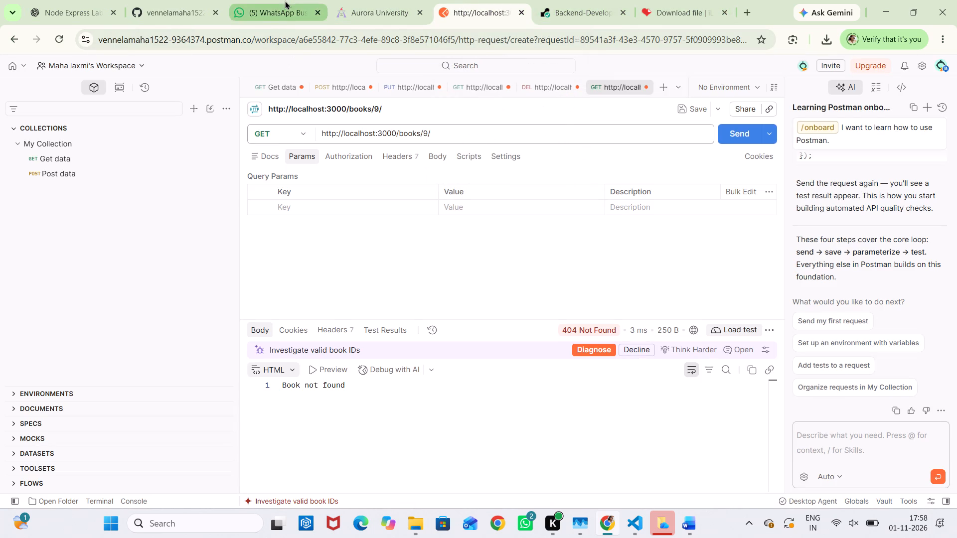
left_click(181, 0)
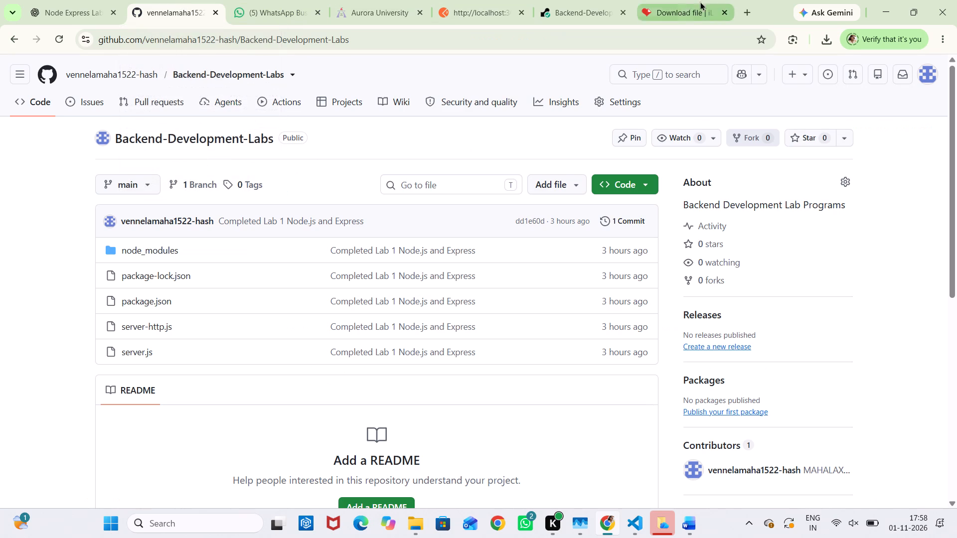
left_click(587, 0)
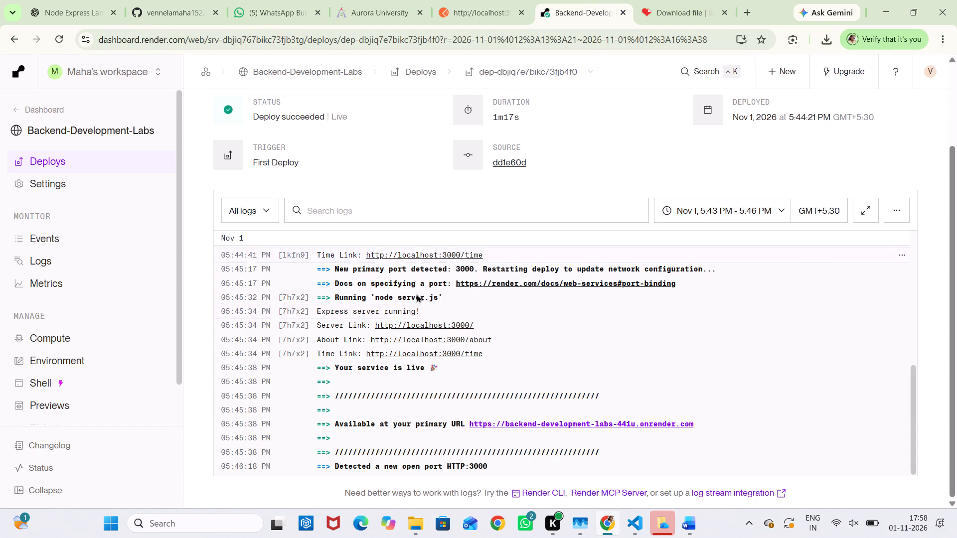
left_click_drag(375, 323, 461, 322)
left_click_drag(373, 324, 444, 321)
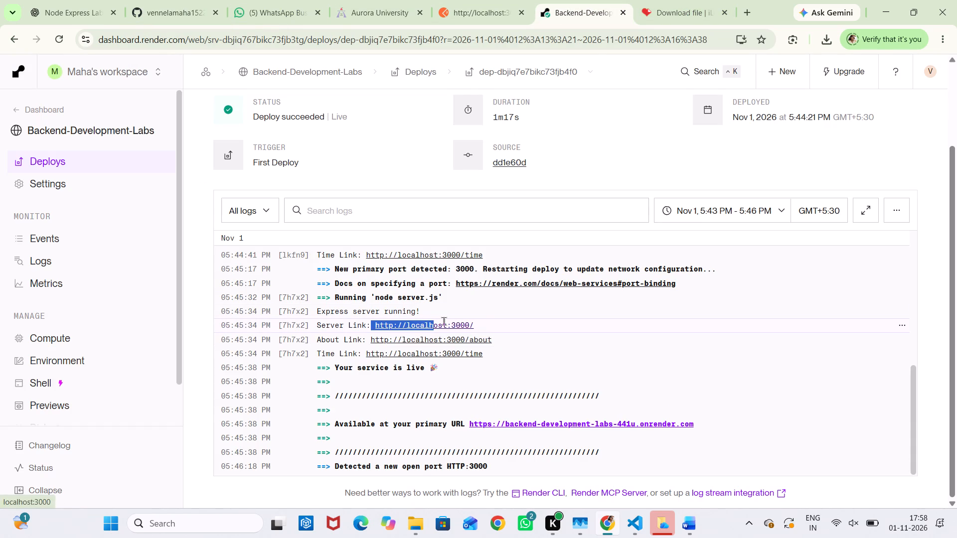
left_click_drag(444, 321, 482, 320)
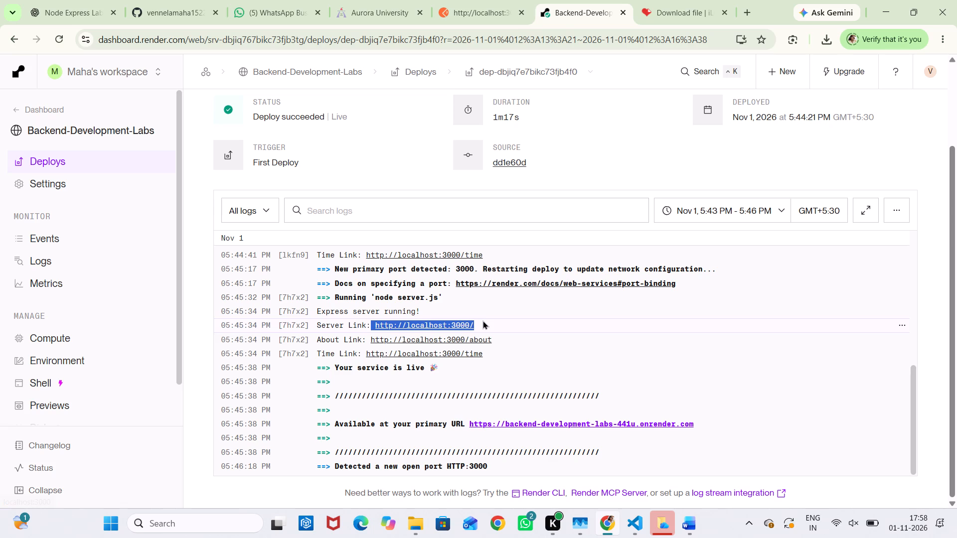
key("ctrl+c")
Switch back to Word and replace the Expected URL under 7.1 Home Route with the copied server link.
left_click(692, 485)
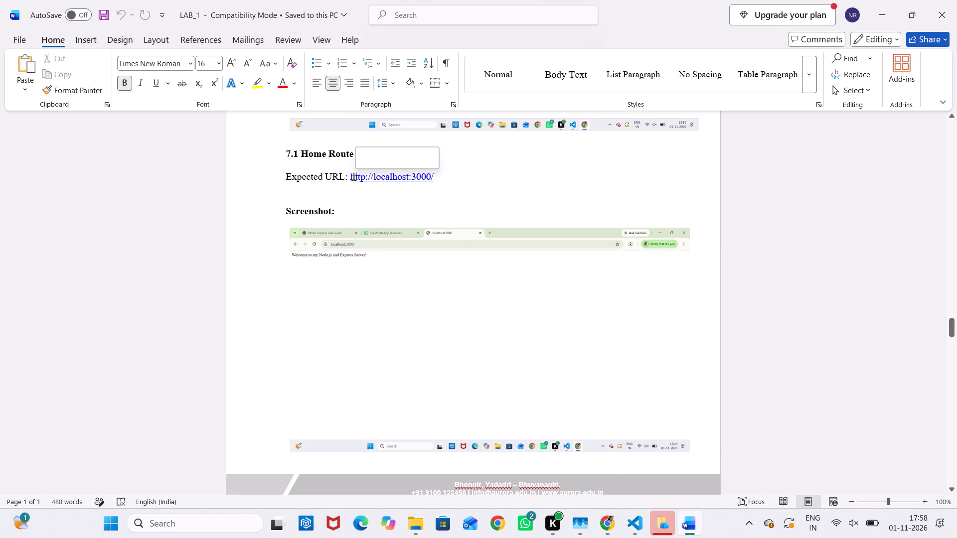
left_click_drag(349, 175, 438, 174)
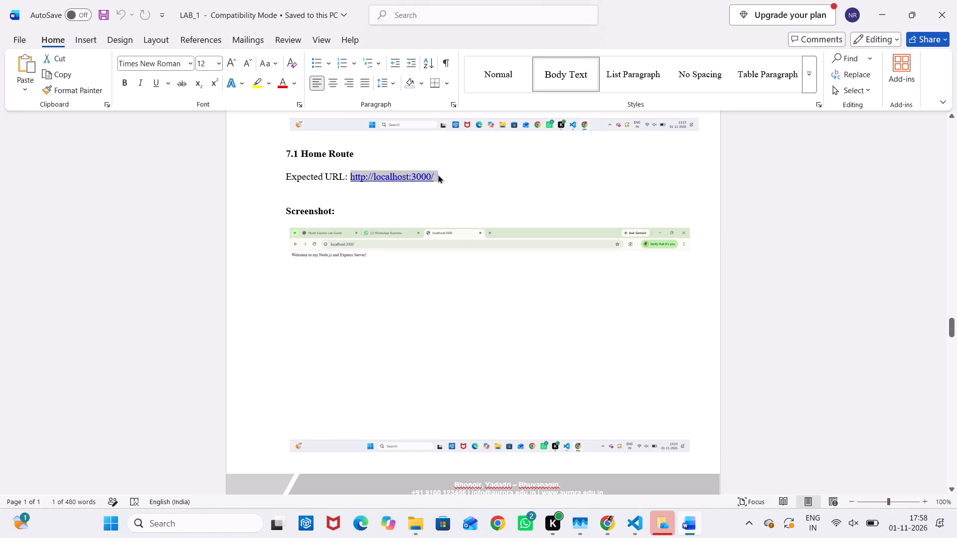
key("ctrl+v")
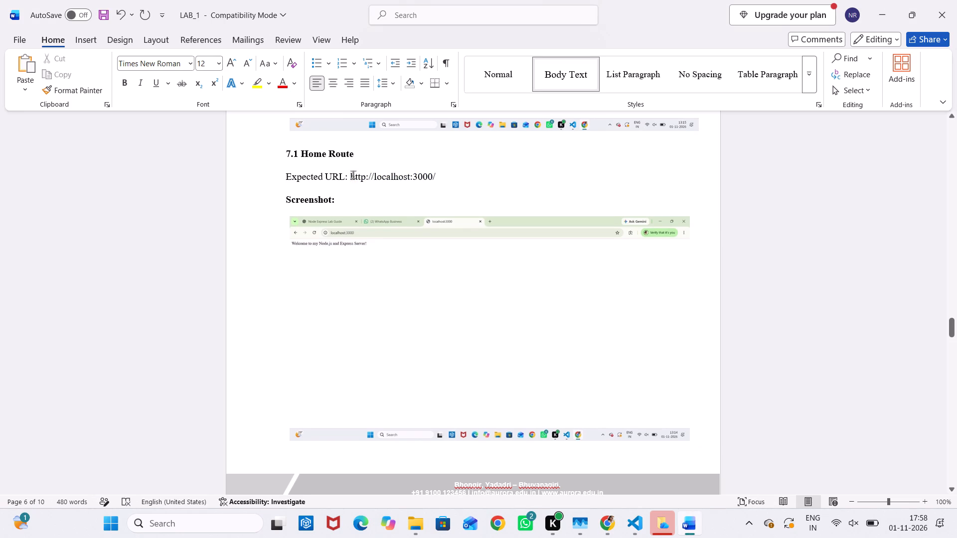
left_click_drag(352, 174, 433, 173)
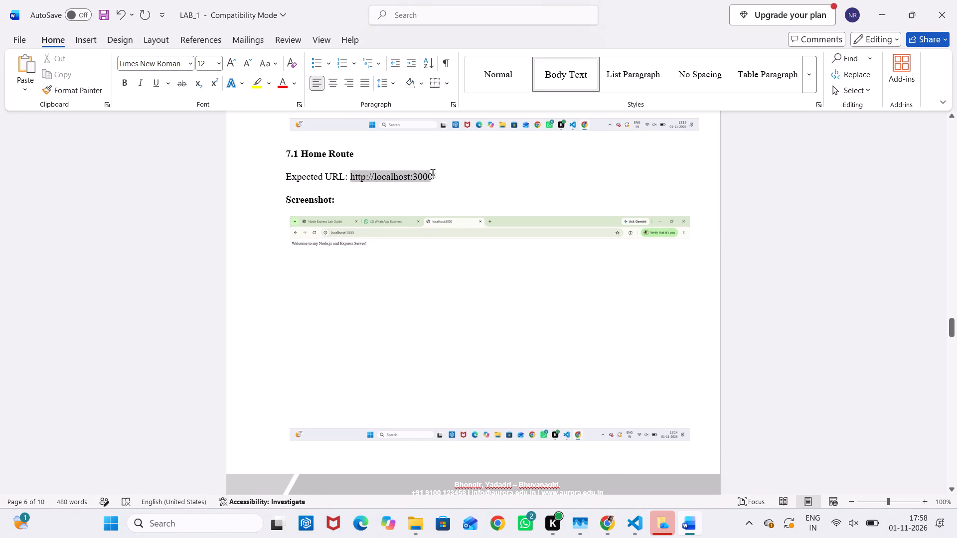
left_click_drag(433, 173, 446, 173)
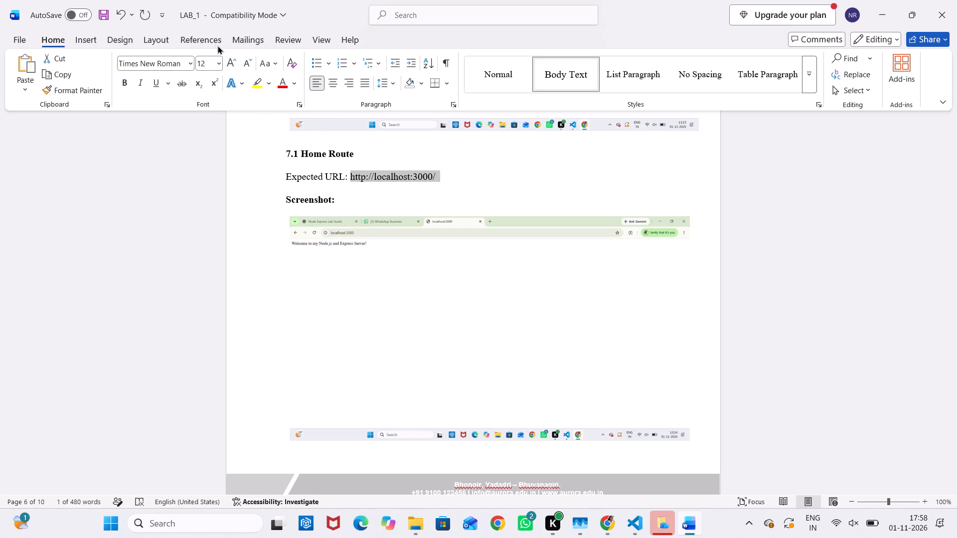
left_click(93, 35)
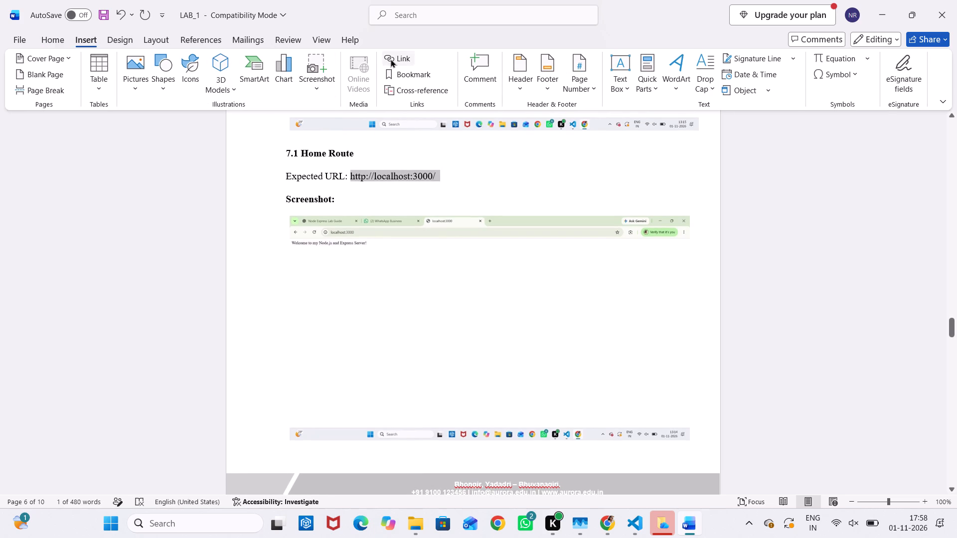
left_click(390, 59)
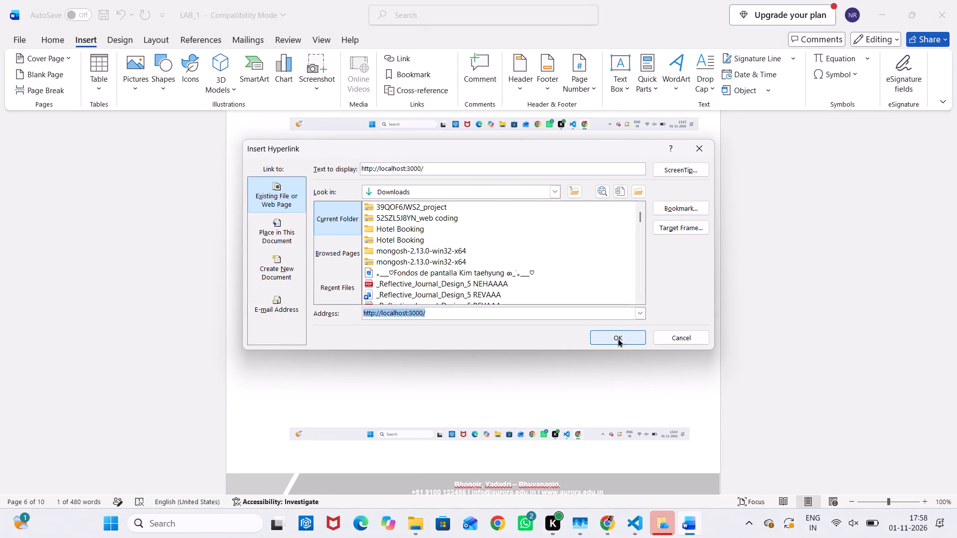
left_click(618, 338)
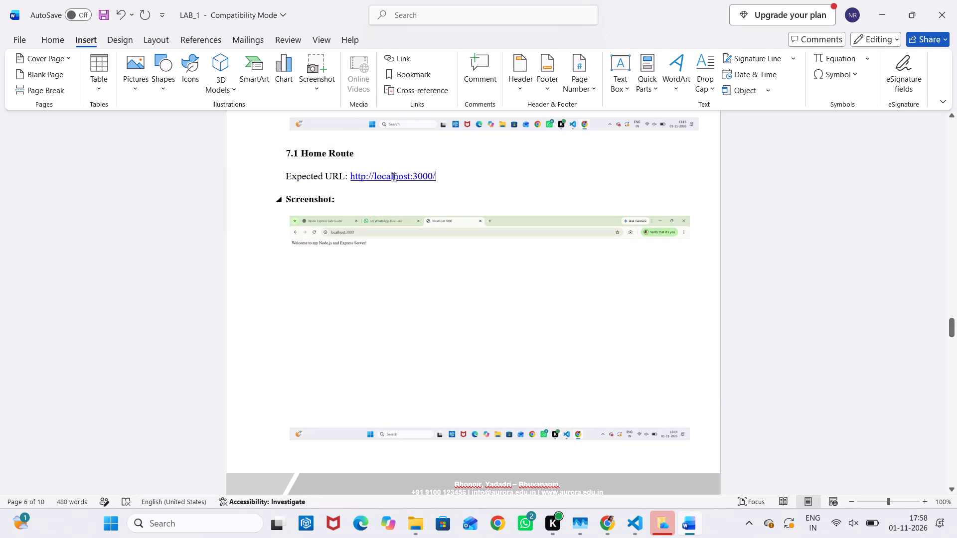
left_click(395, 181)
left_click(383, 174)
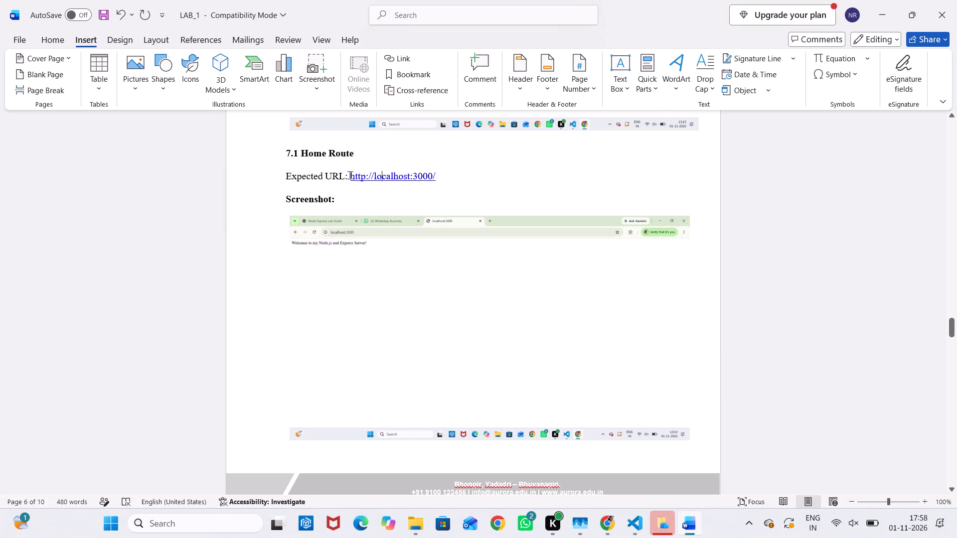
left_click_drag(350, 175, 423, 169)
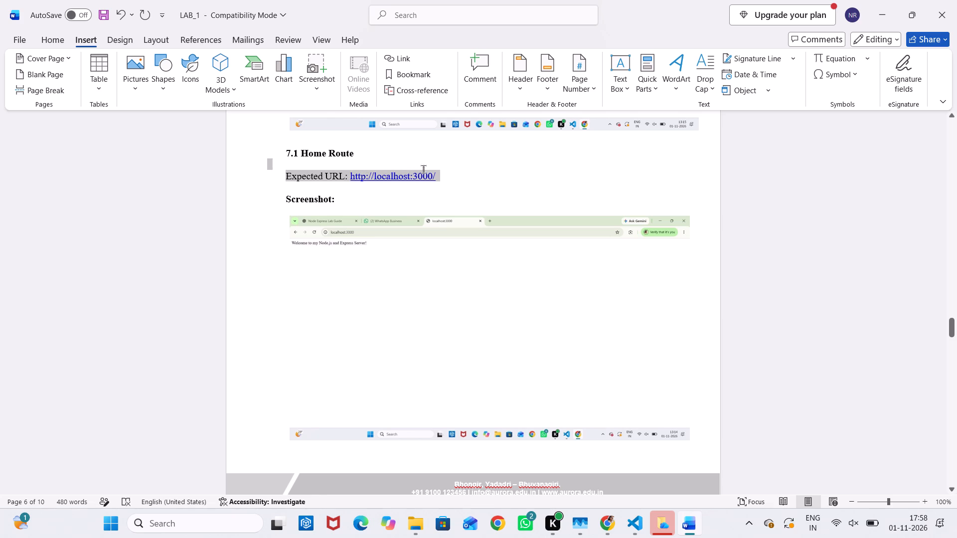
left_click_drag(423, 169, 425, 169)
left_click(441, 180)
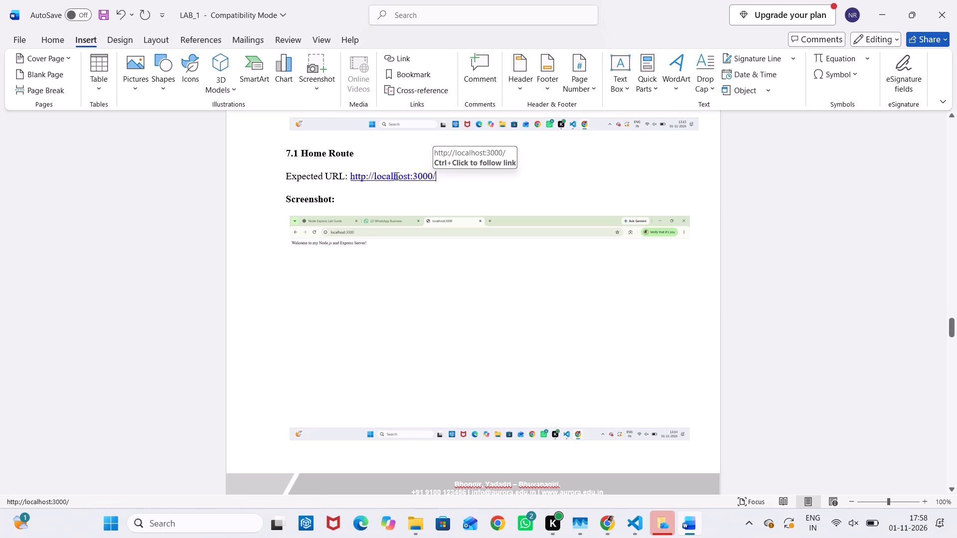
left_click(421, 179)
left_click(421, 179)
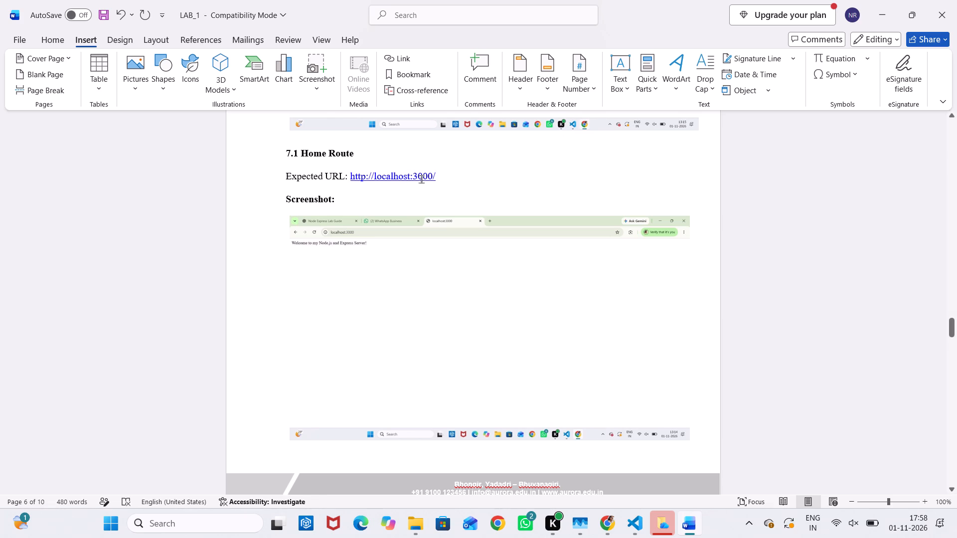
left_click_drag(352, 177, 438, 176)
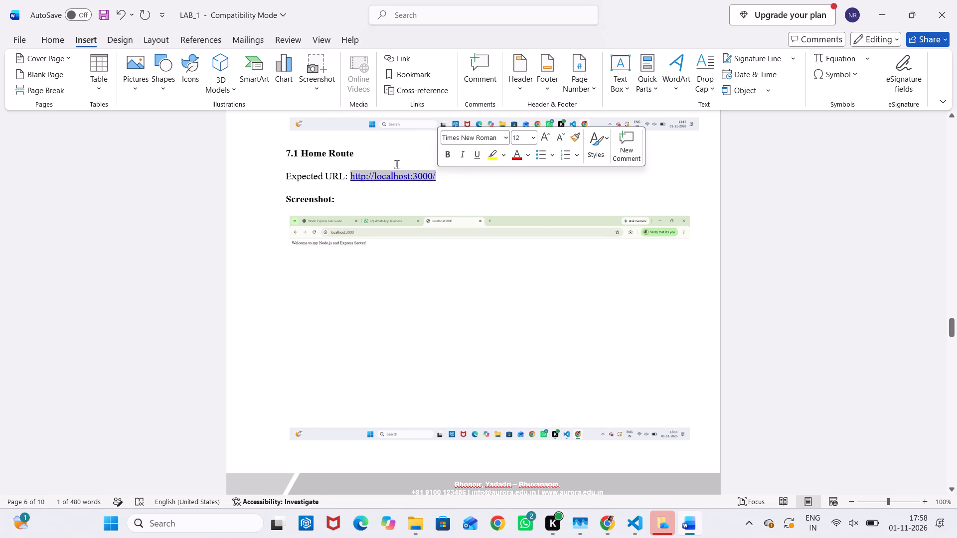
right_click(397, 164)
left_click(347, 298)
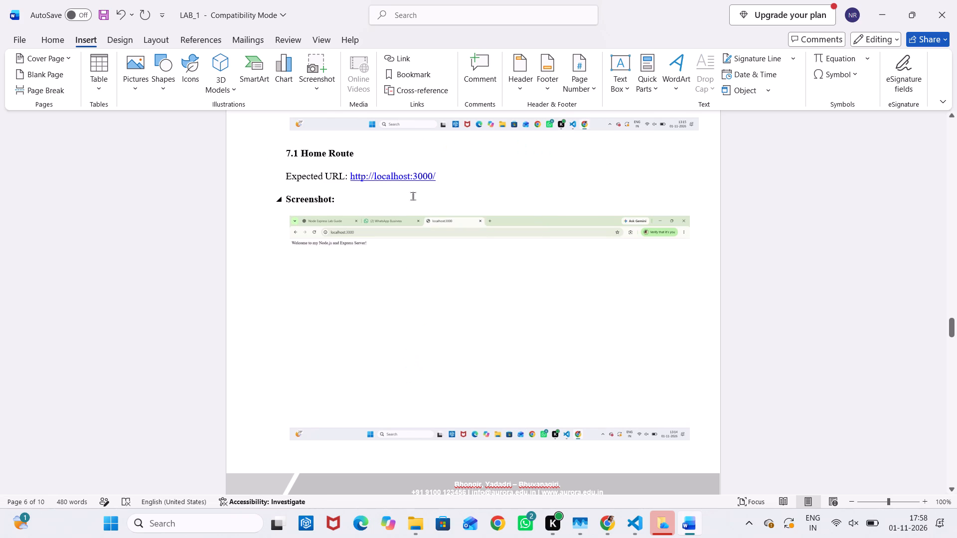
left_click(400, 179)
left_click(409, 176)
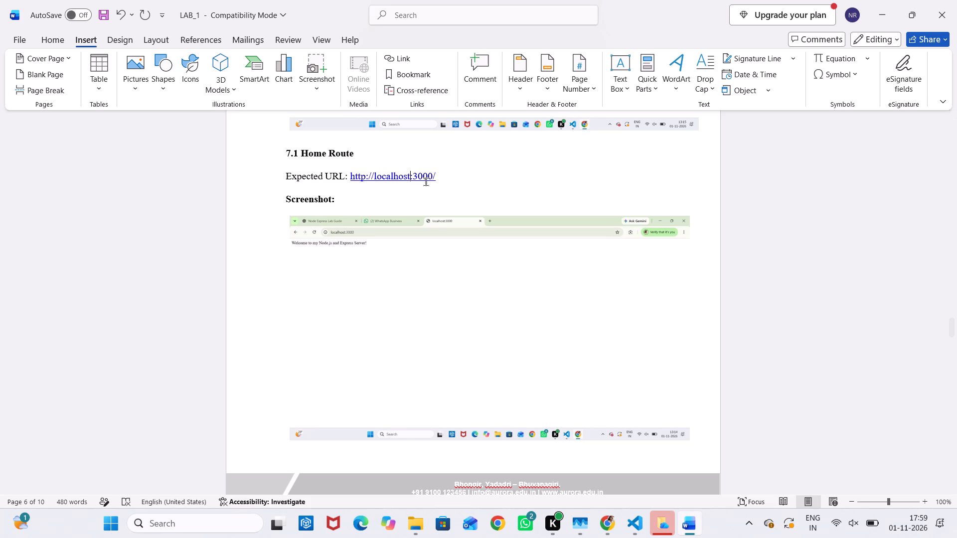
scroll(426, 181, "down", 3)
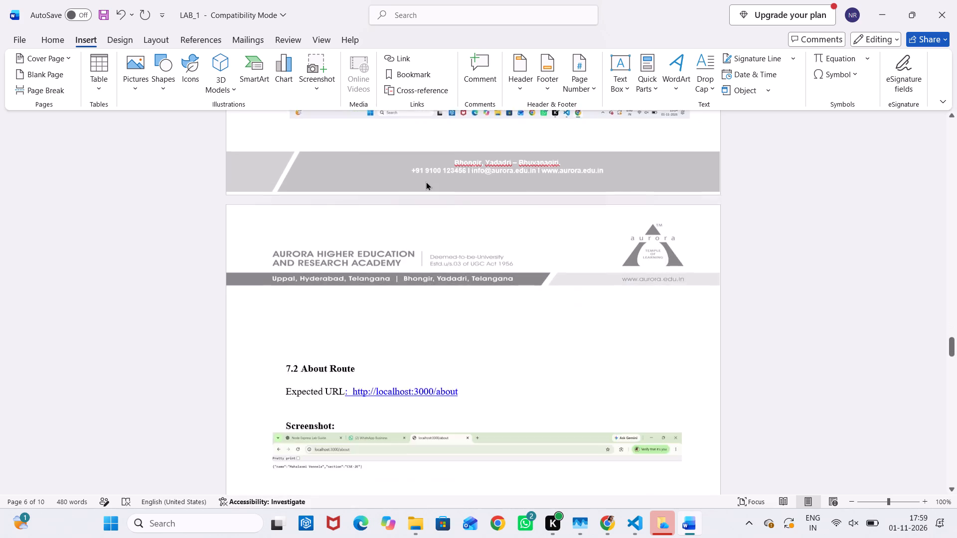
scroll(426, 181, "down", 1)
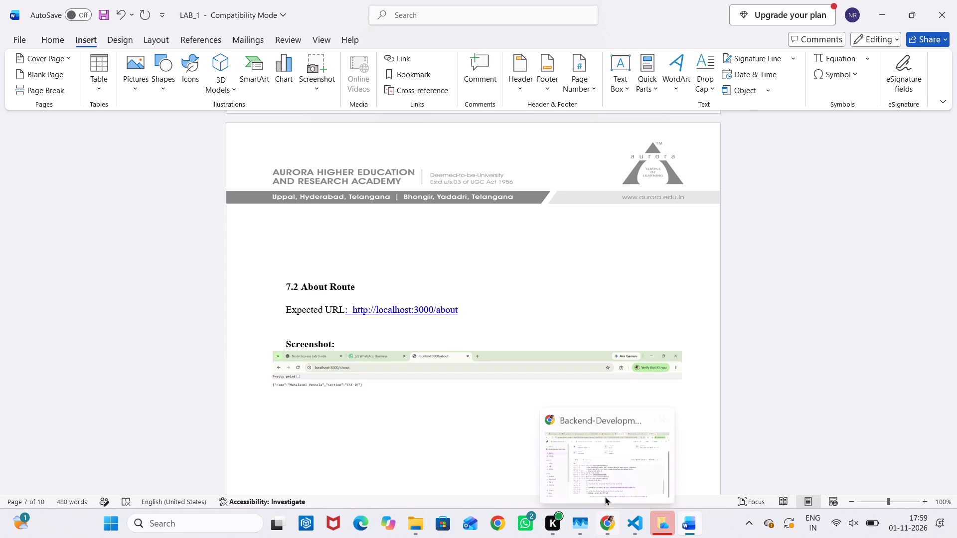
left_click(606, 493)
left_click(562, 333)
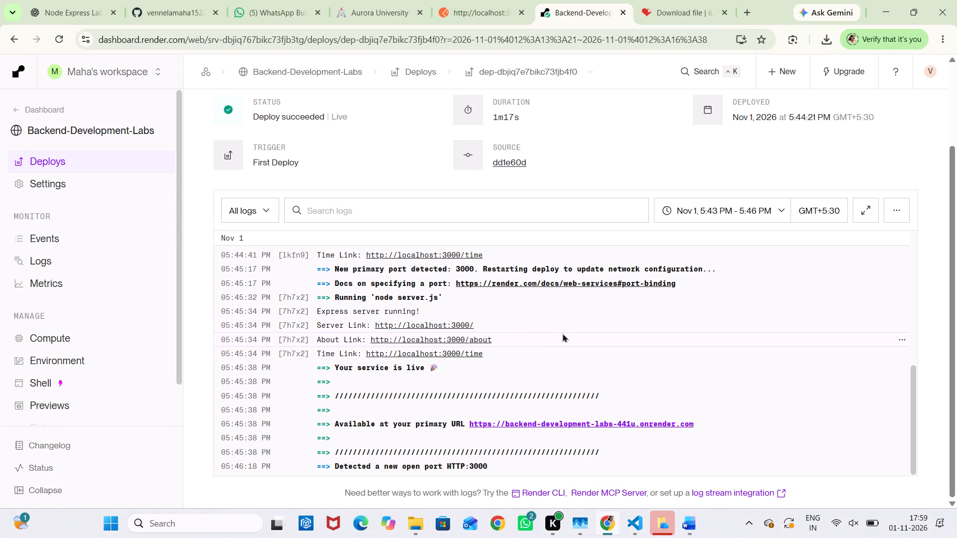
left_click_drag(369, 339, 483, 335)
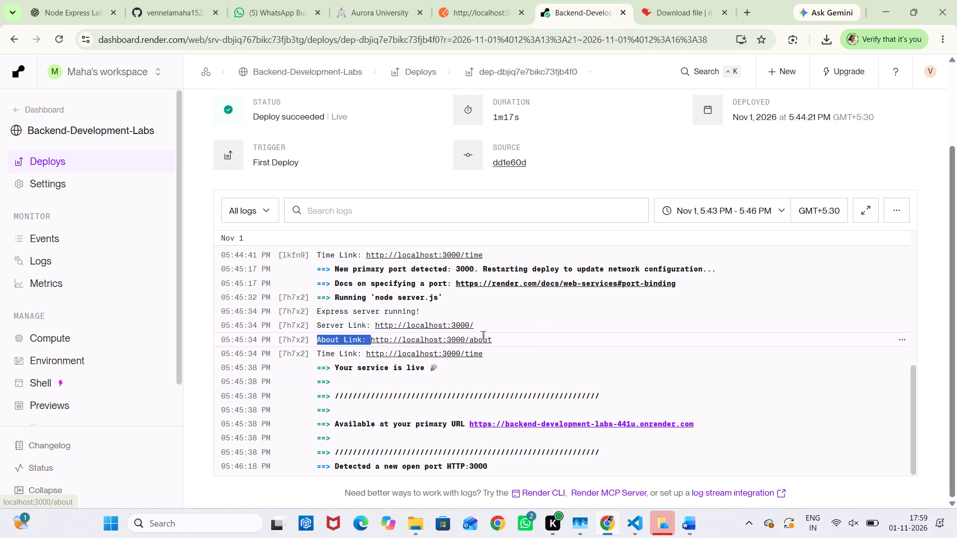
left_click_drag(483, 335, 537, 341)
key("ctrl+c")
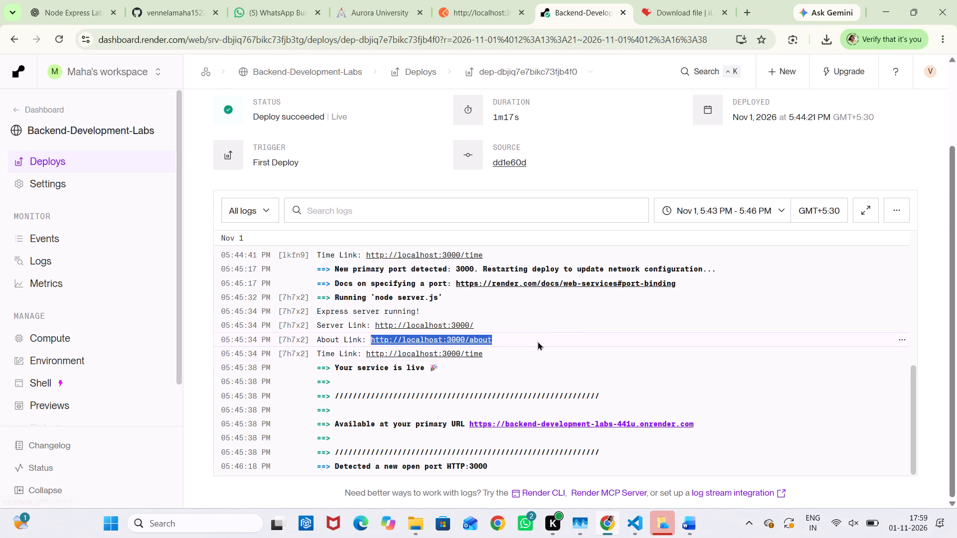
Switch back to Word and delete the colon and old link after Expected URL under 7.2 About Route.
left_click(687, 473)
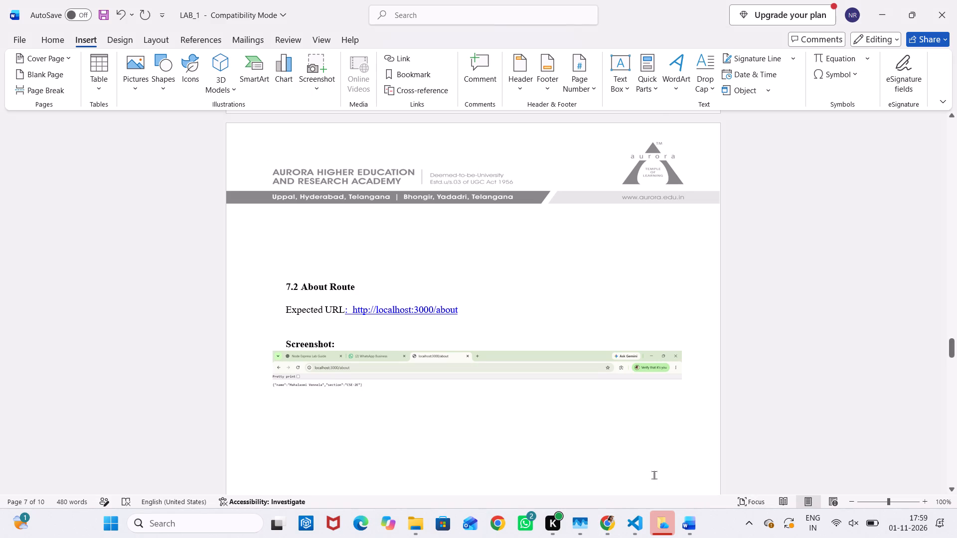
left_click(352, 309)
key("BackSpace")
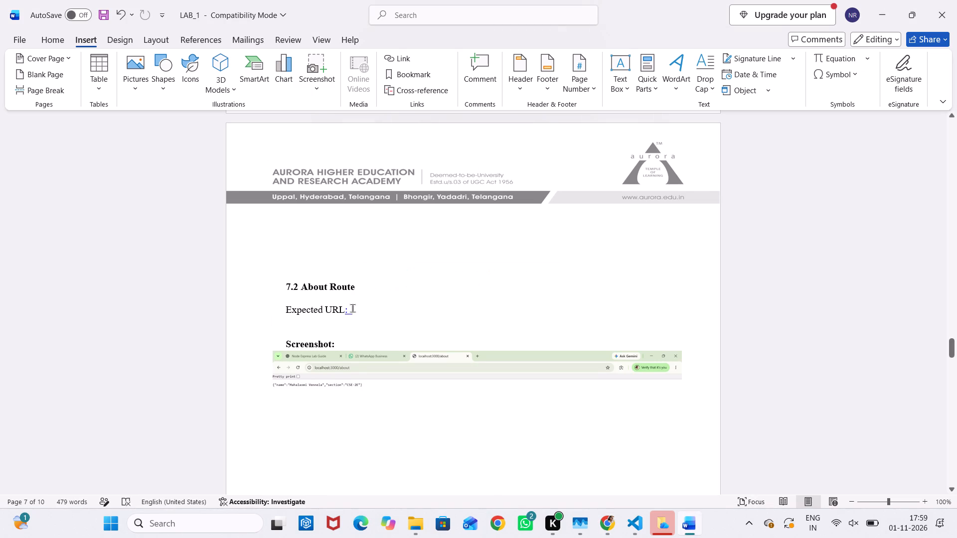
key("BackSpace")
key("BackSpace")
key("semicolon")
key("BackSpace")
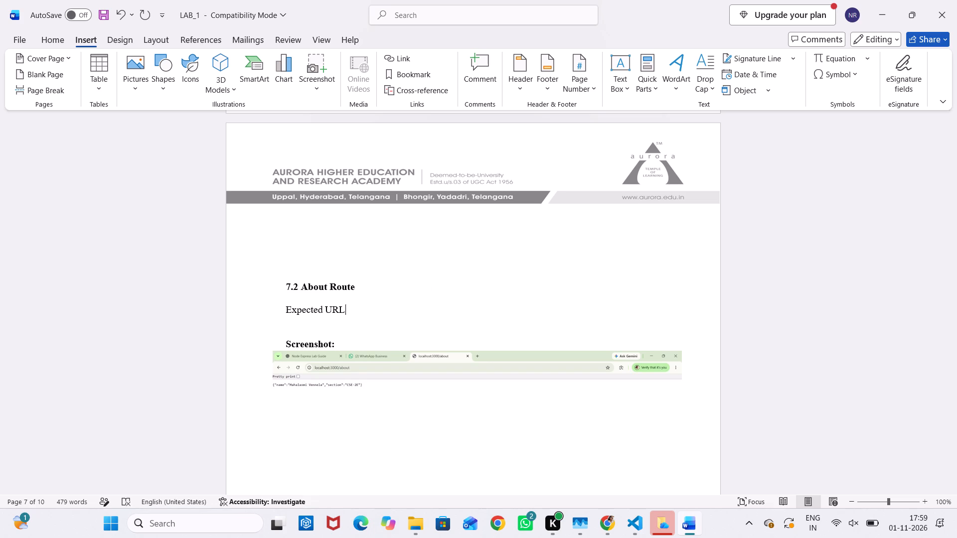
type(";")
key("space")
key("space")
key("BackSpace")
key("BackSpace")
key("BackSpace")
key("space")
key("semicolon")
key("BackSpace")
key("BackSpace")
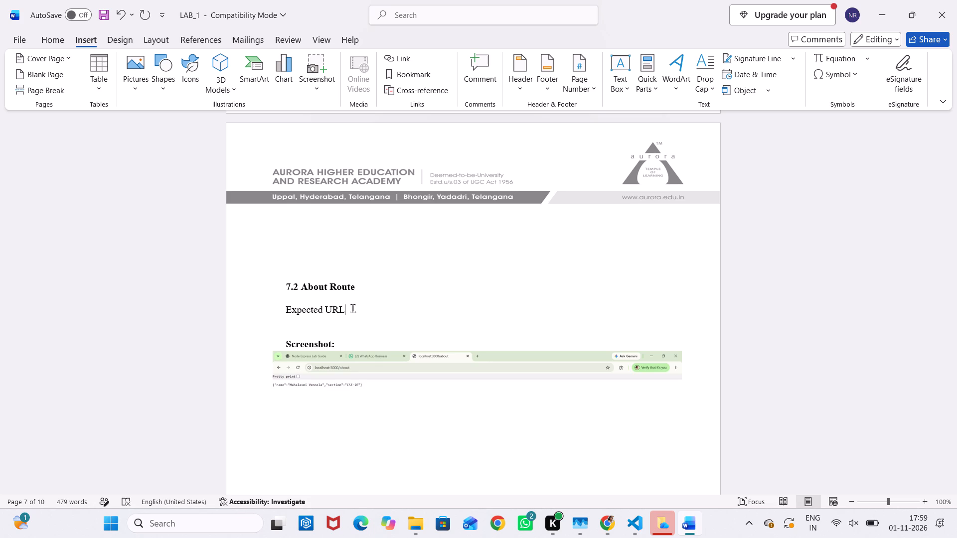
Paste the copied about link after Expected URL under 7.2 About Route, separated from the label by a spaced colon.
key("ctrl+v")
left_click(344, 309)
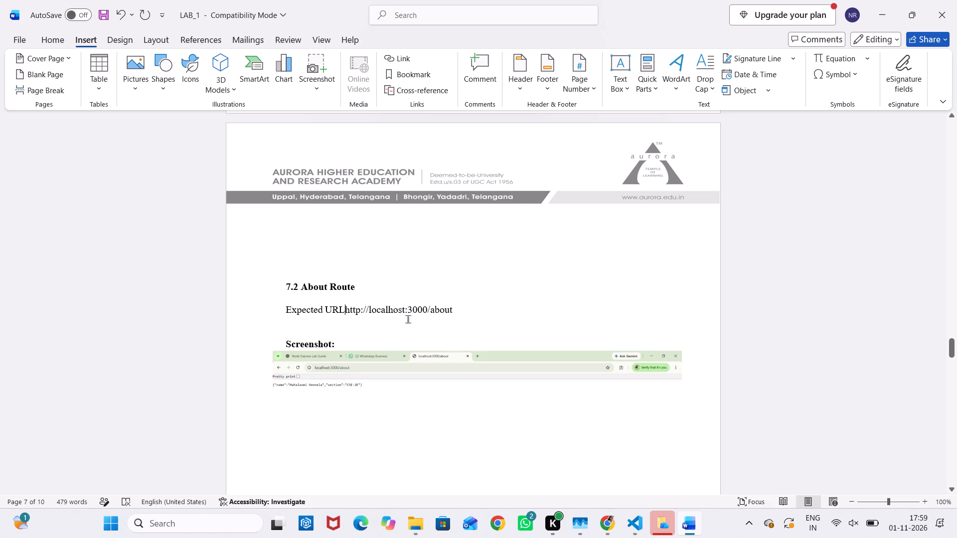
key("space")
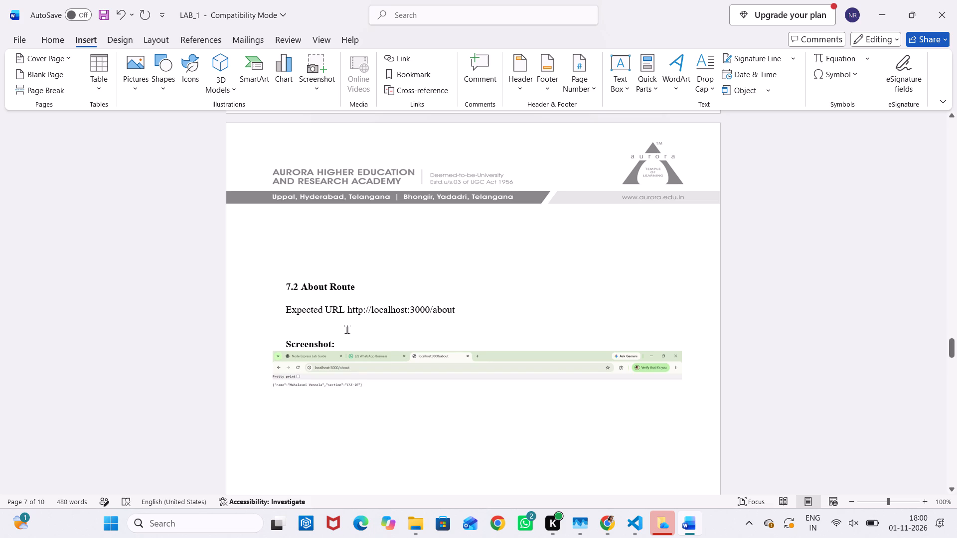
key("shift+colon")
key("space")
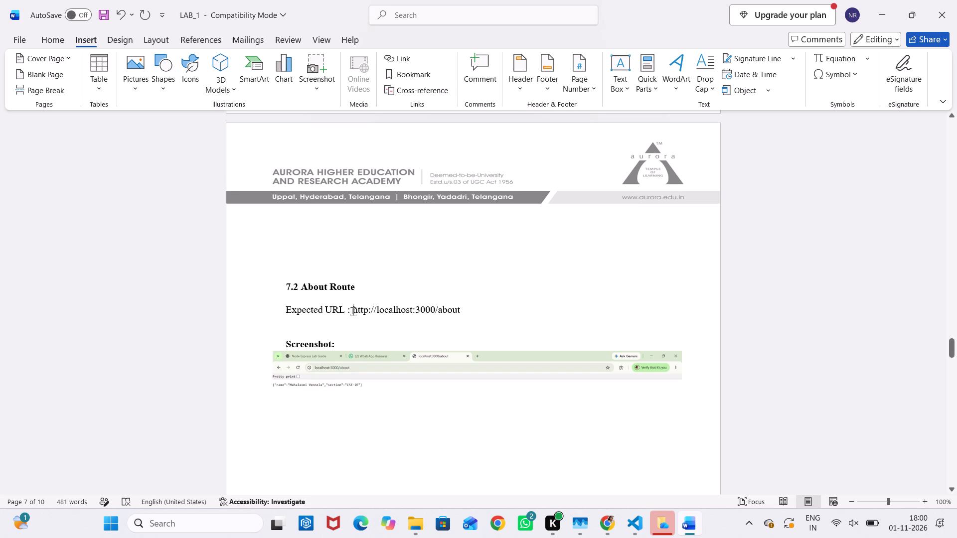
left_click_drag(353, 311, 469, 312)
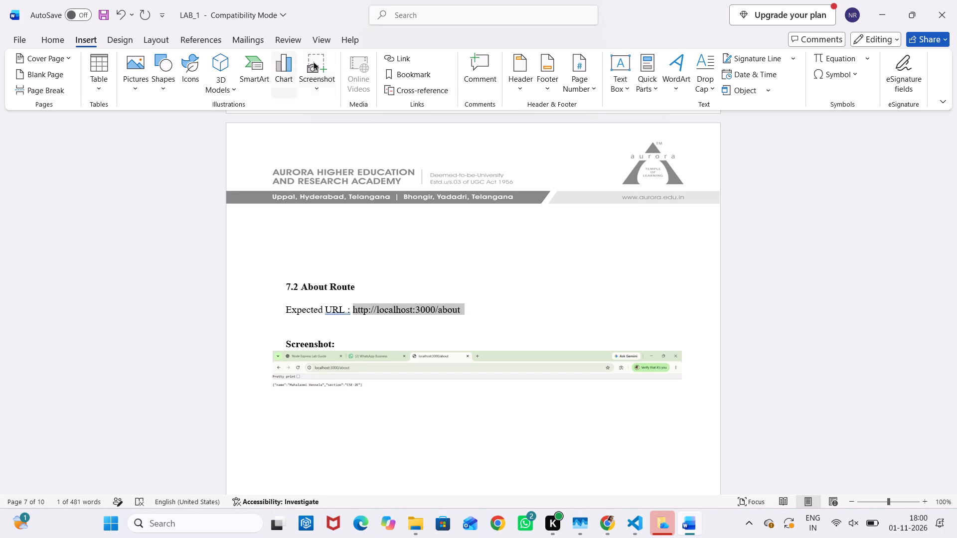
left_click(385, 57)
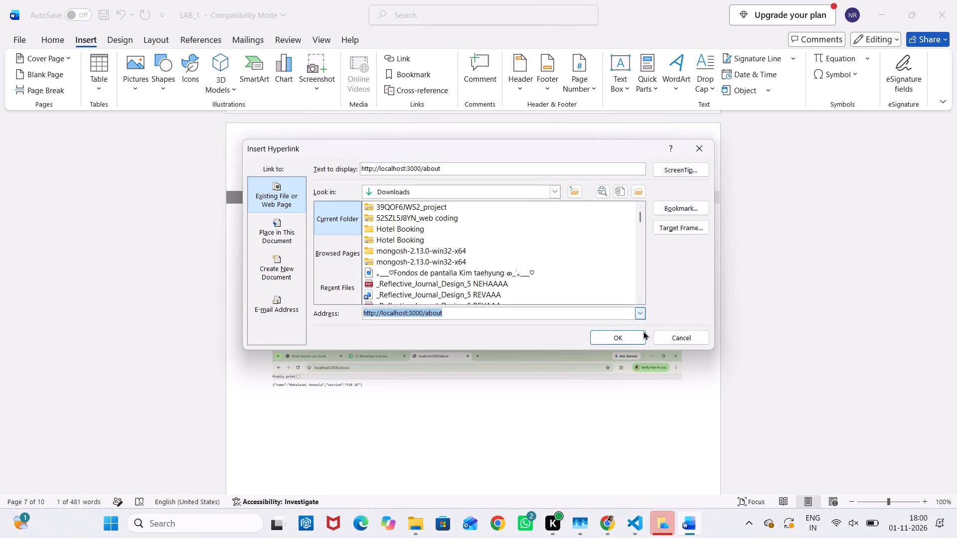
left_click(614, 331)
scroll(499, 371, "down", 4)
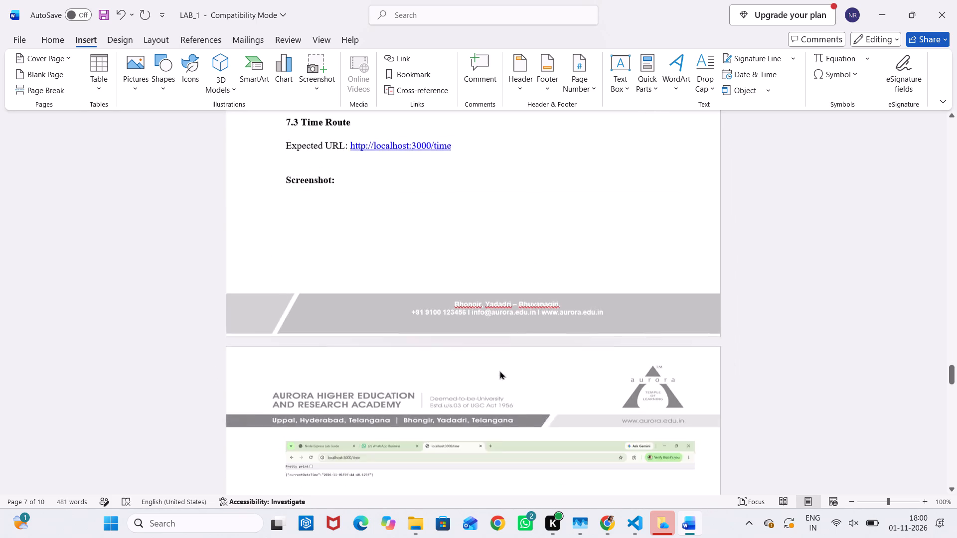
scroll(499, 371, "up", 1)
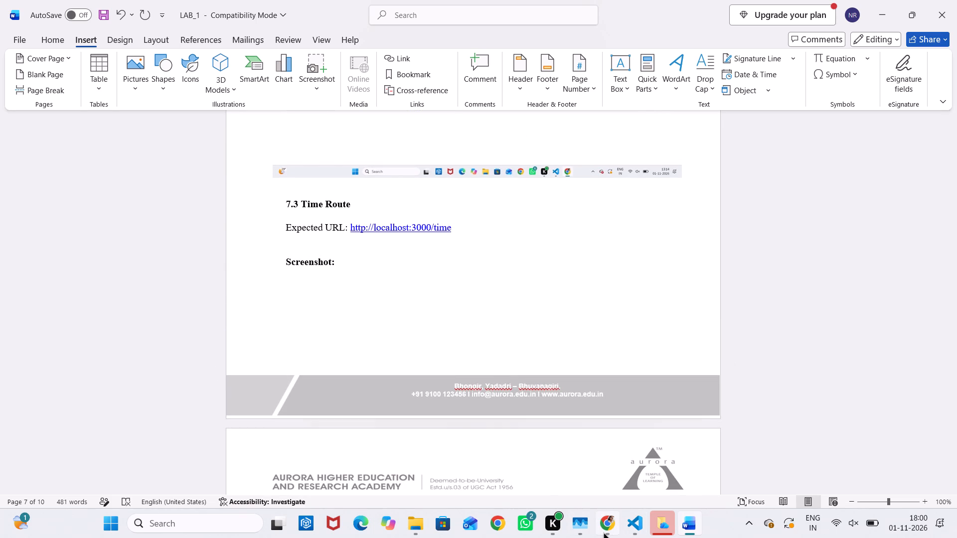
left_click(622, 477)
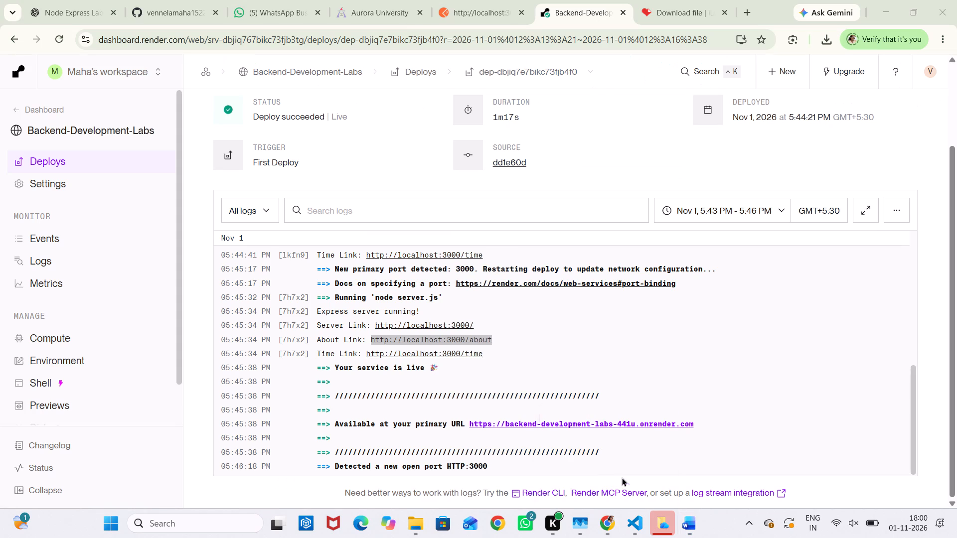
left_click(590, 340)
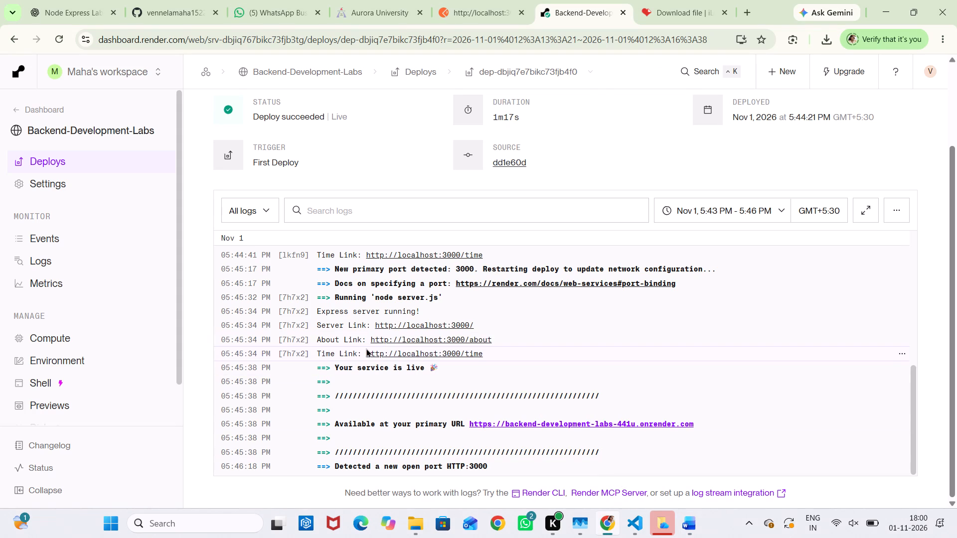
left_click_drag(366, 350, 482, 348)
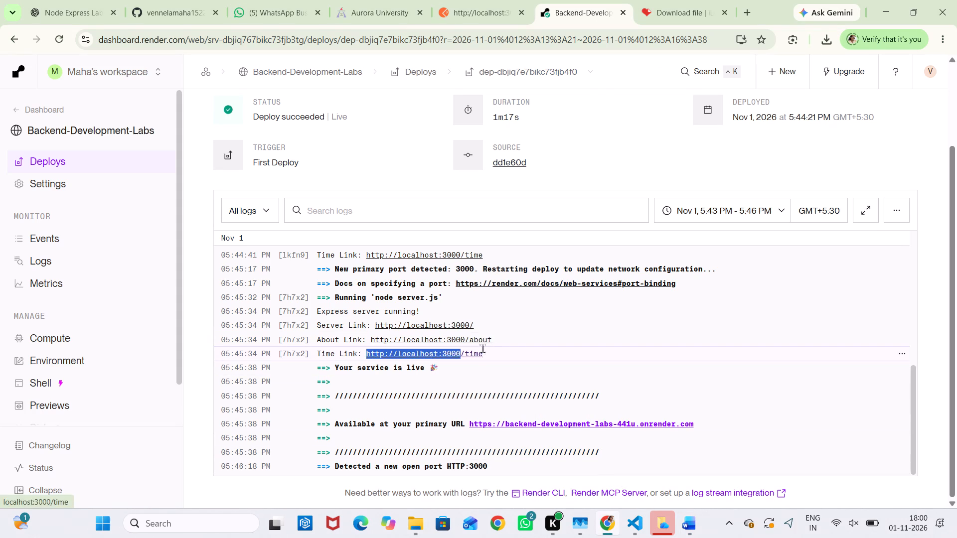
left_click_drag(482, 348, 516, 347)
key("ctrl+c")
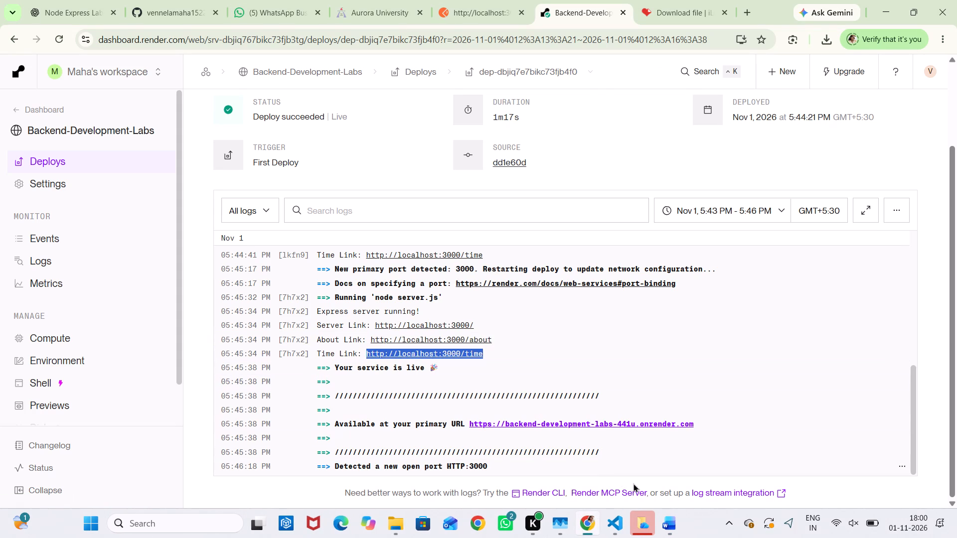
Switch back to Word and replace the Expected URL under 7.3 Time Route with the copied time link.
left_click(669, 467)
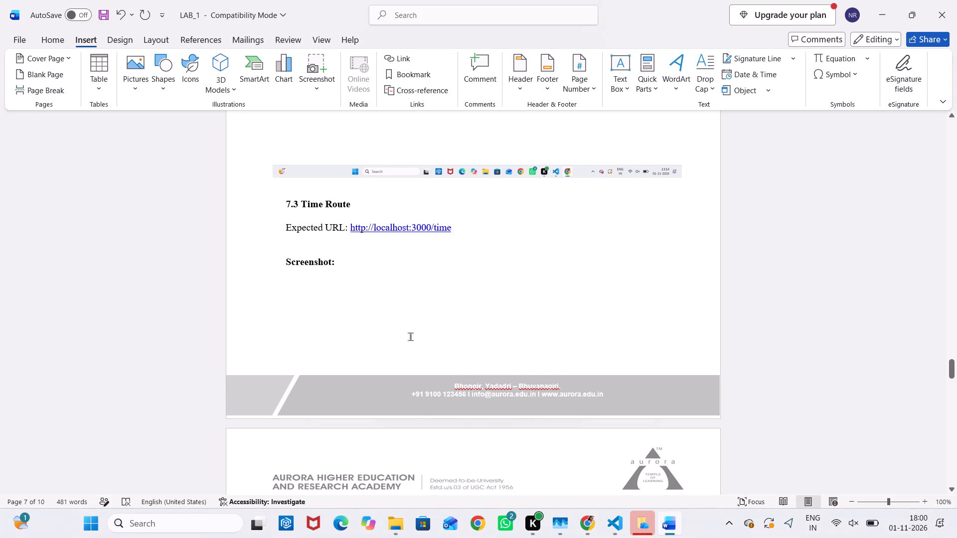
scroll(410, 336, "down", 1)
left_click_drag(351, 209, 356, 209)
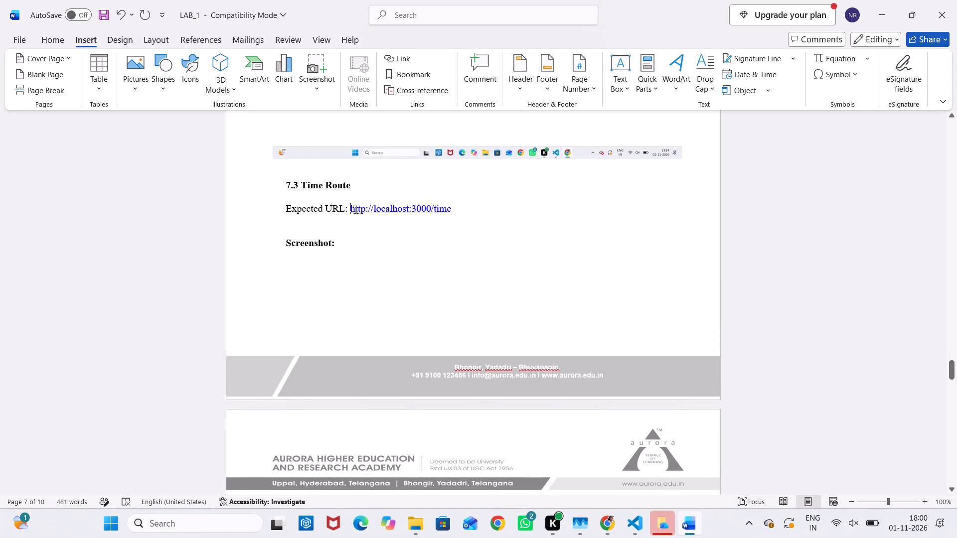
left_click_drag(356, 209, 467, 213)
key("BackSpace")
key("ctrl+v")
left_click_drag(349, 208, 508, 217)
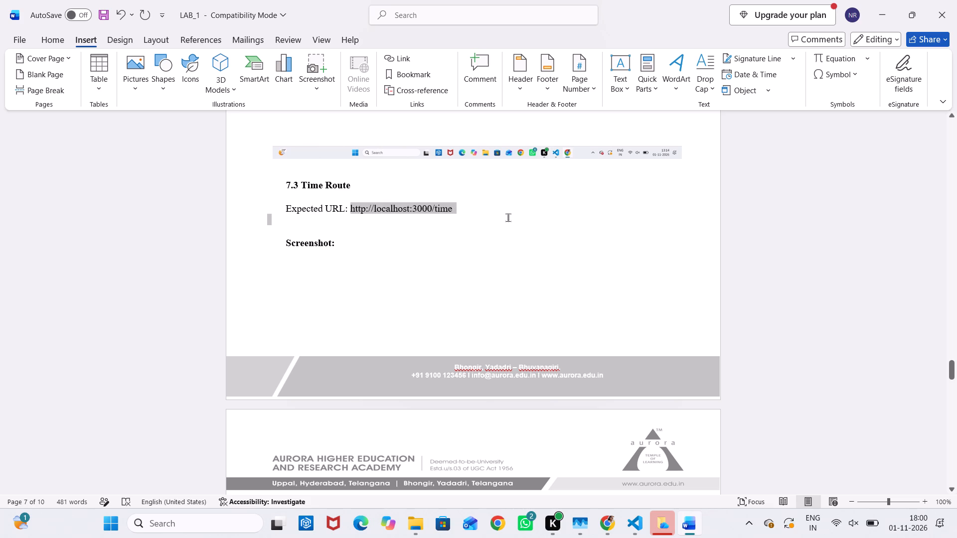
left_click_drag(508, 217, 508, 217)
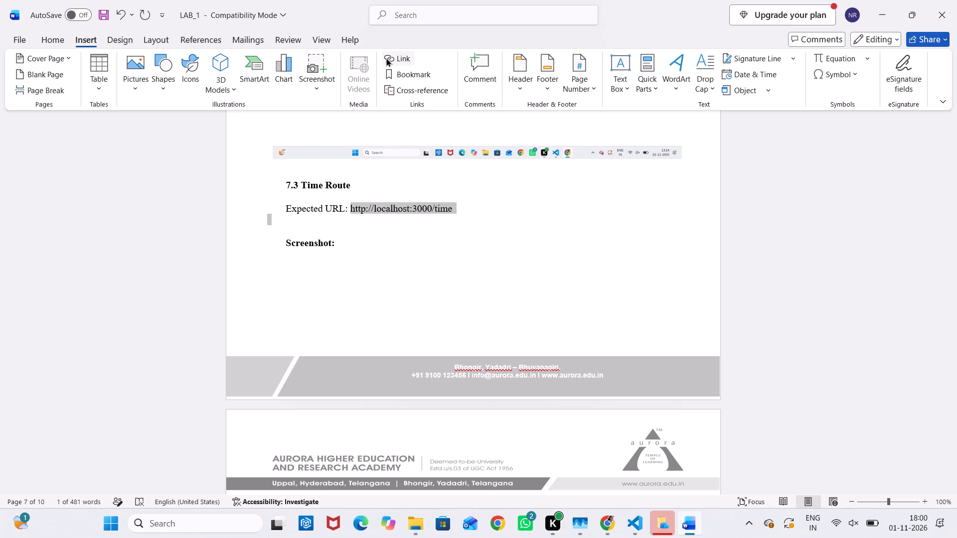
left_click(386, 58)
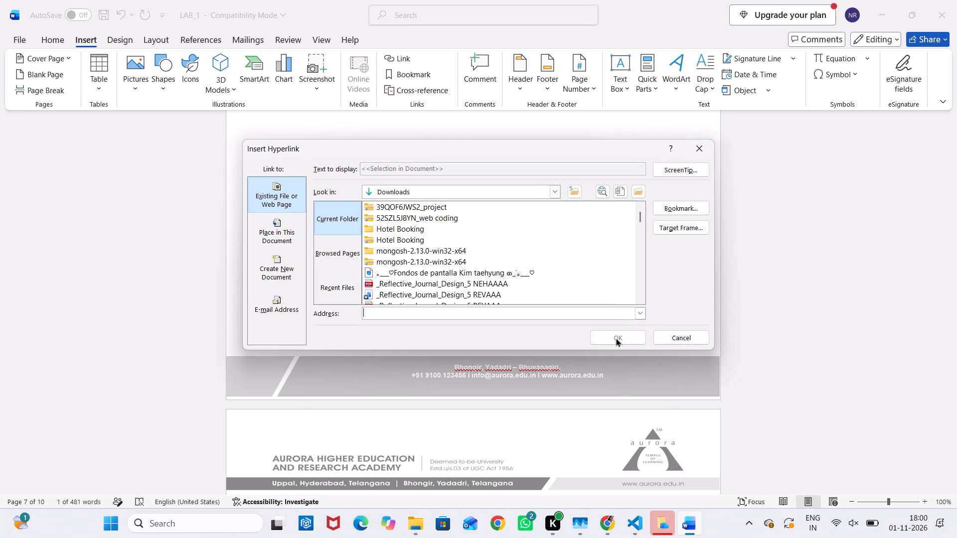
left_click(642, 311)
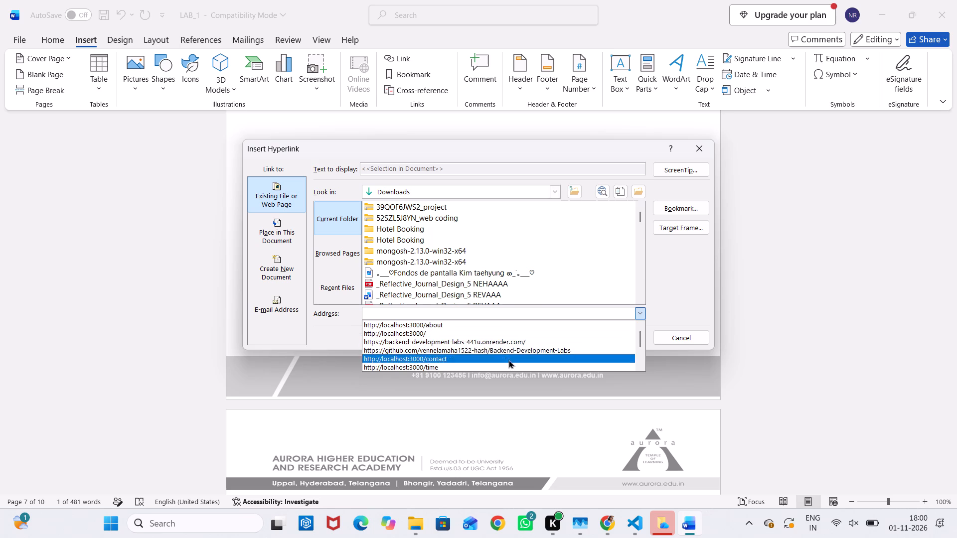
left_click(501, 371)
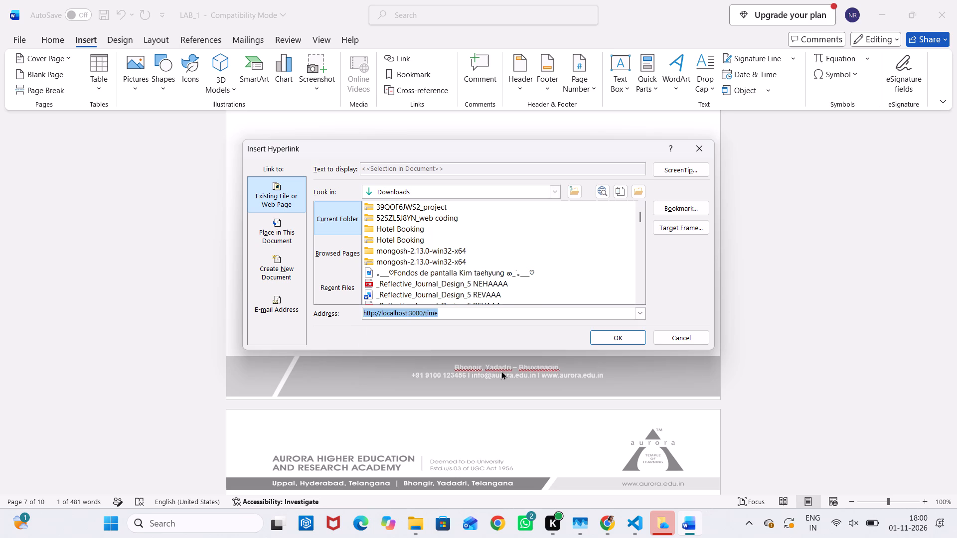
left_click(618, 339)
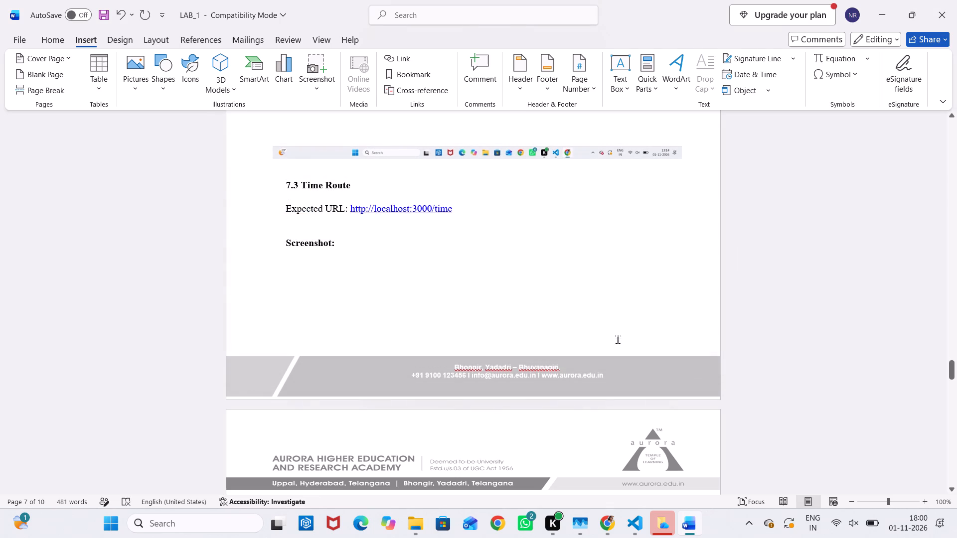
Find the 7.4 Unknown Route section, then switch to Chrome and check the Render deploy log for its route link.
scroll(466, 253, "down", 5)
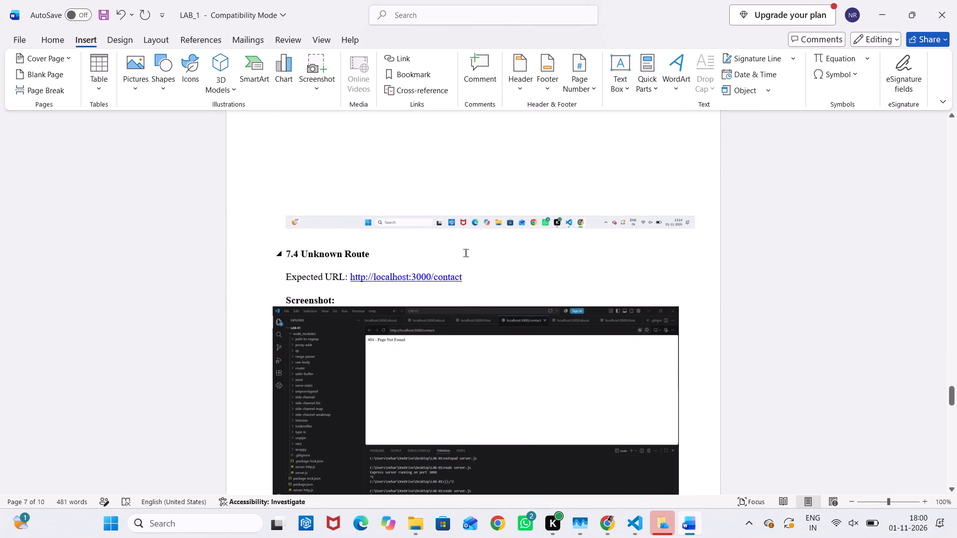
scroll(466, 253, "right", 1)
scroll(466, 253, "up", 1)
scroll(466, 253, "right", 1)
scroll(466, 253, "up", 1)
scroll(466, 253, "right", 1)
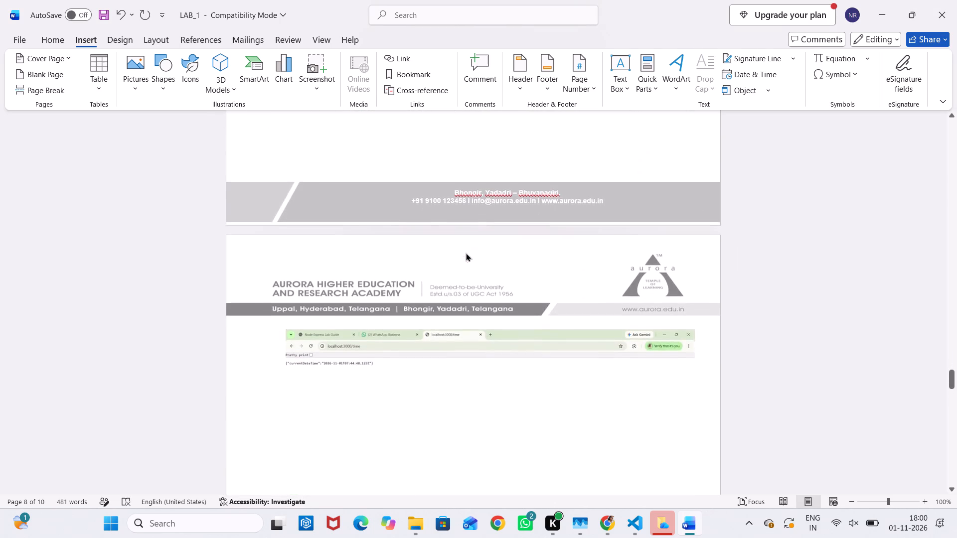
scroll(466, 253, "right", 1)
scroll(466, 253, "down", 1)
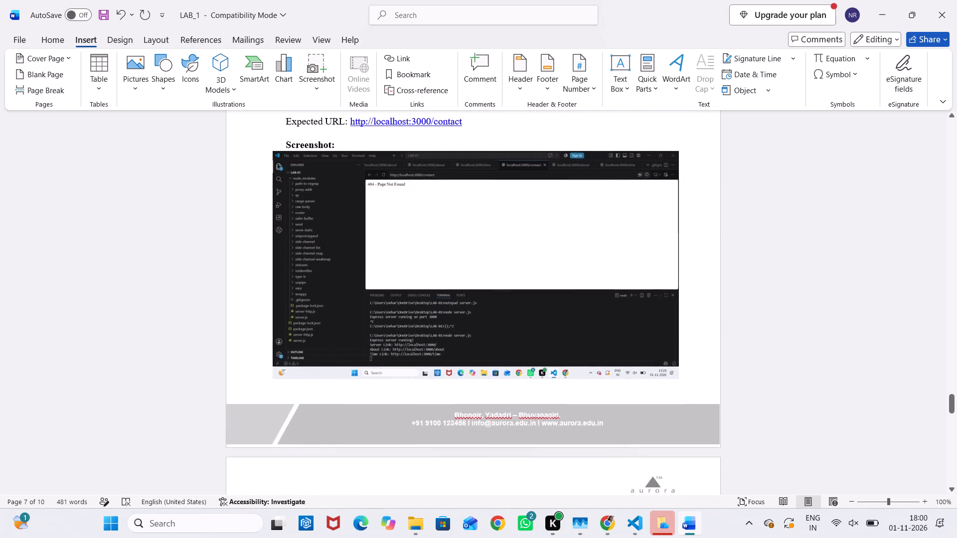
scroll(466, 253, "down", 1)
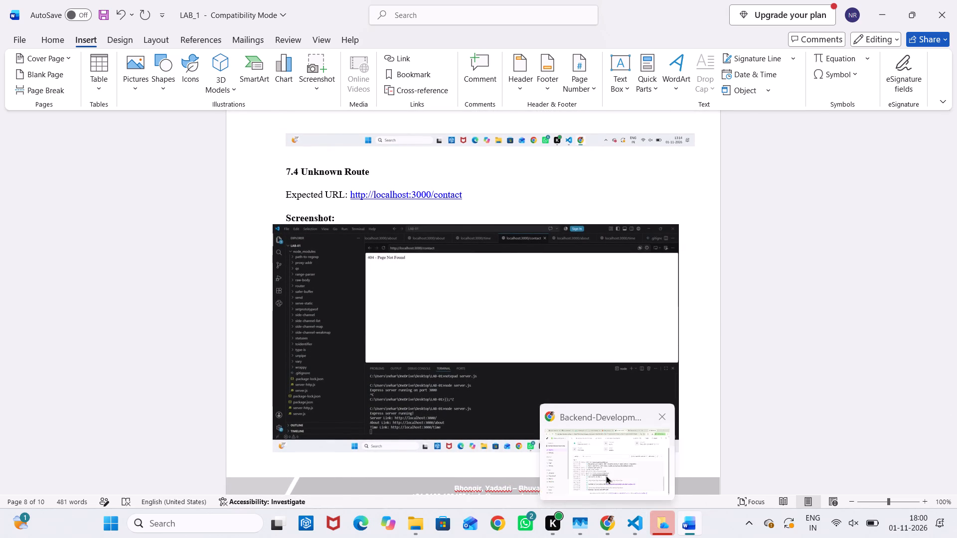
left_click(606, 475)
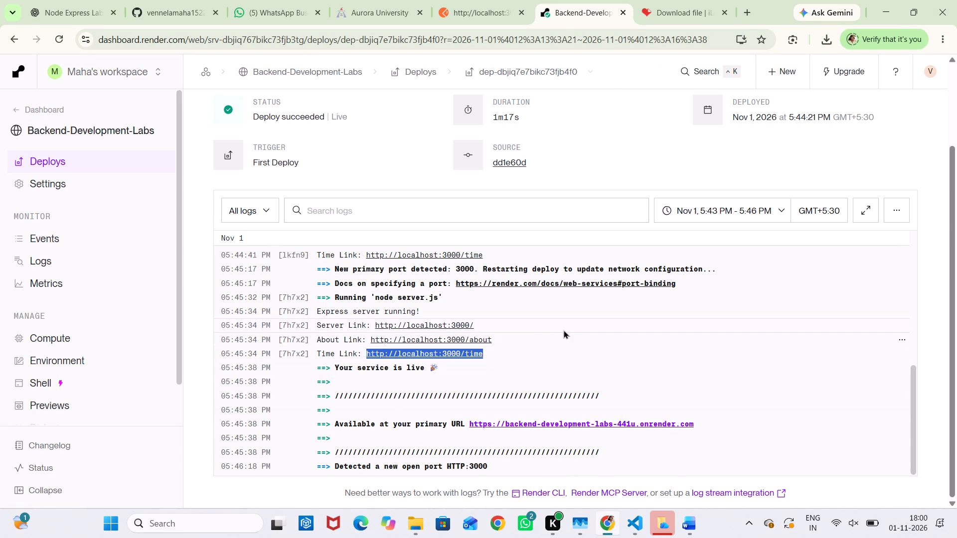
left_click(563, 330)
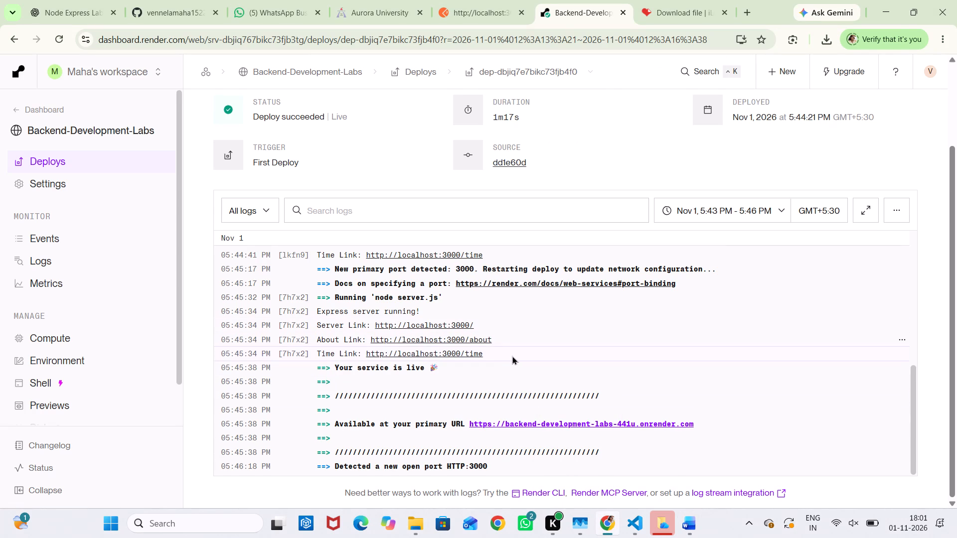
scroll(512, 356, "down", 1)
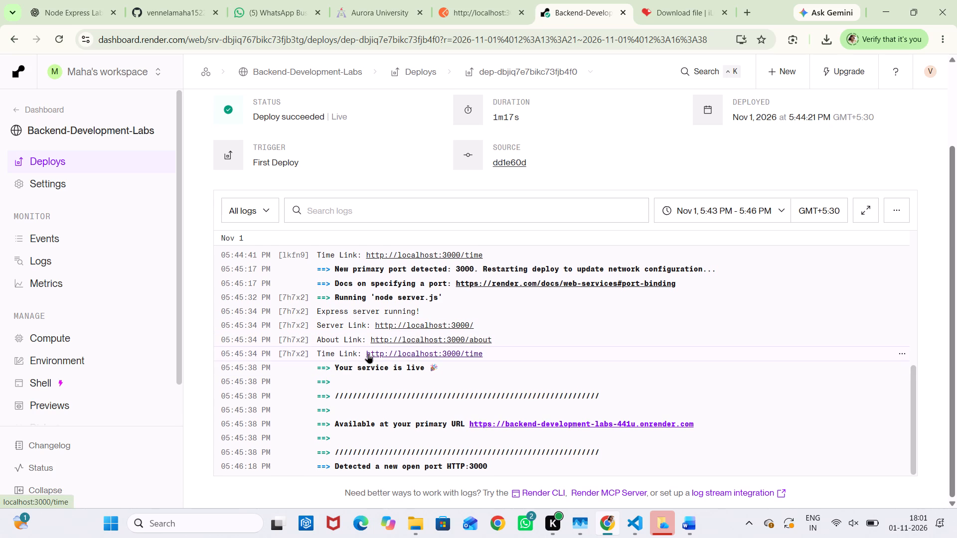
left_click_drag(368, 353, 485, 345)
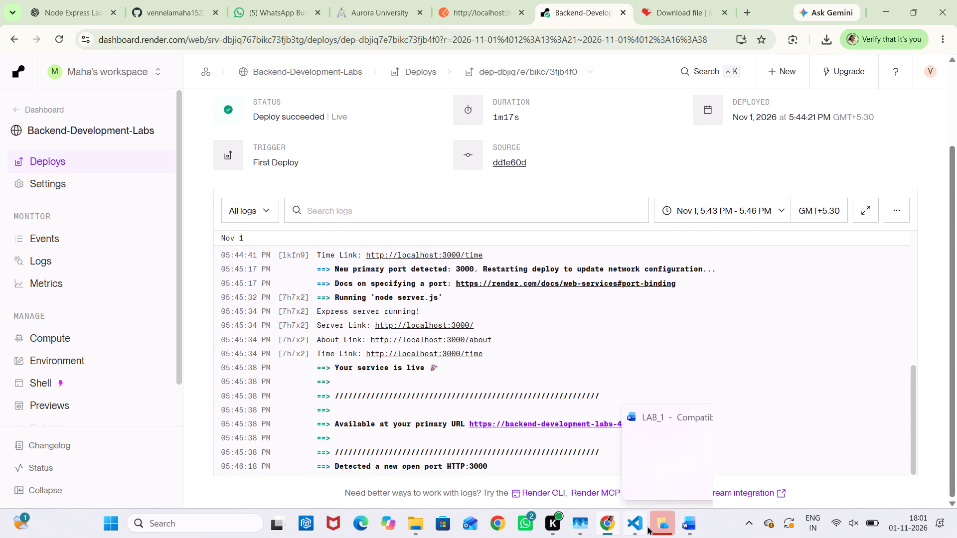
left_click(689, 485)
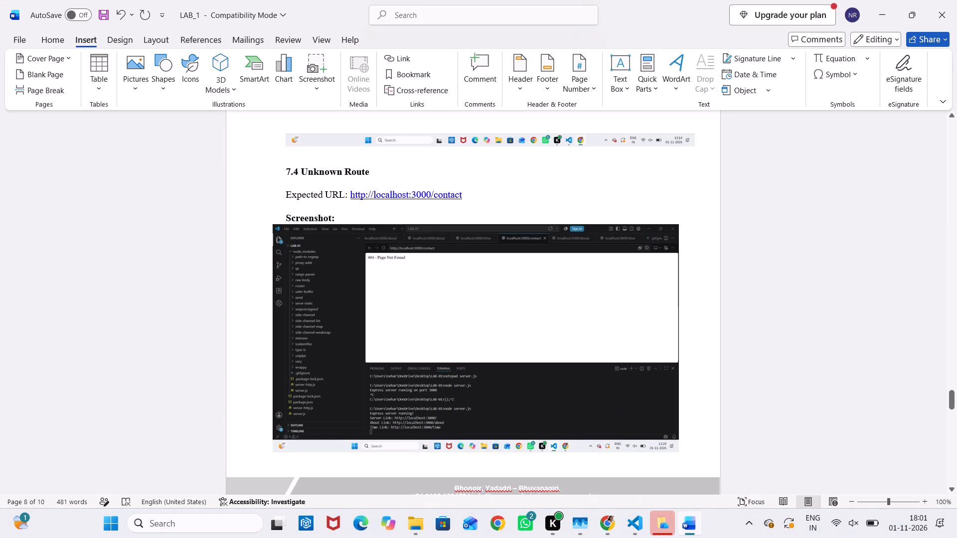
left_click_drag(351, 192, 475, 203)
key("BackSpace")
key("ctrl+v")
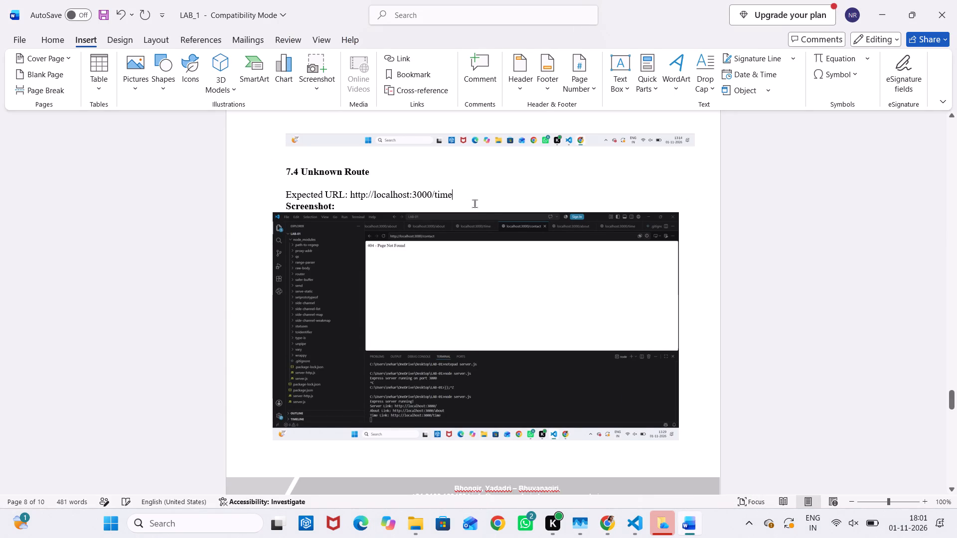
key("BackSpace")
key("BackSpace")
key("BackSpace")
key("BackSpace")
type("cont")
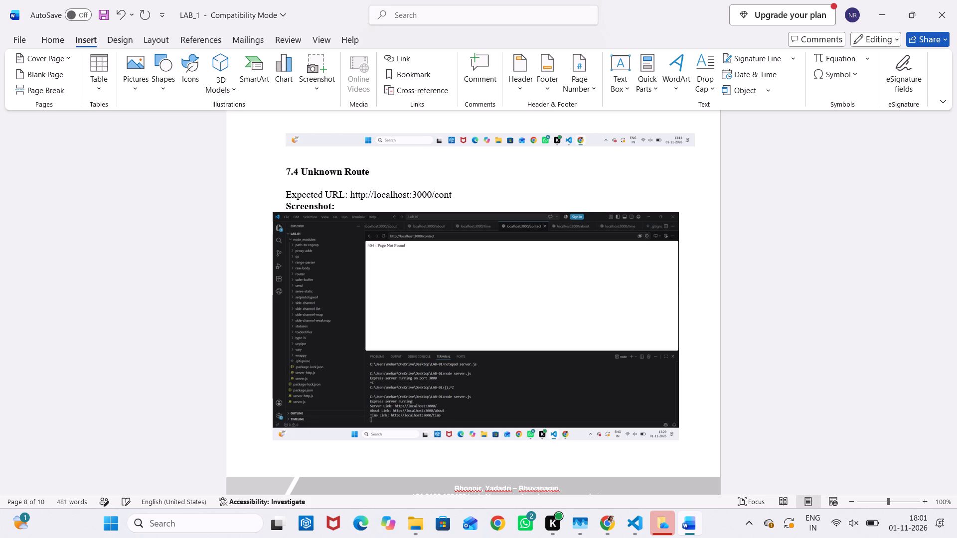
type("ac")
key("t")
left_click_drag(350, 192, 467, 199)
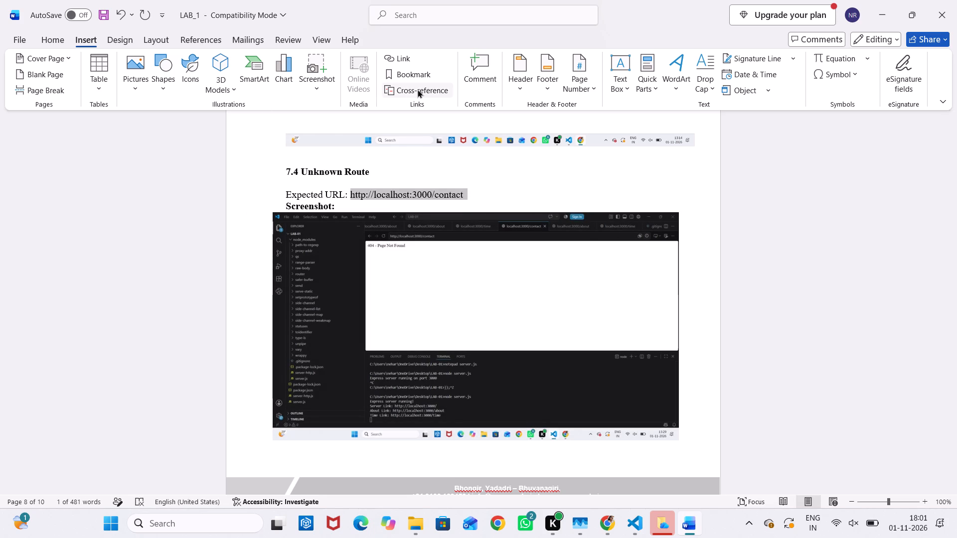
left_click(398, 59)
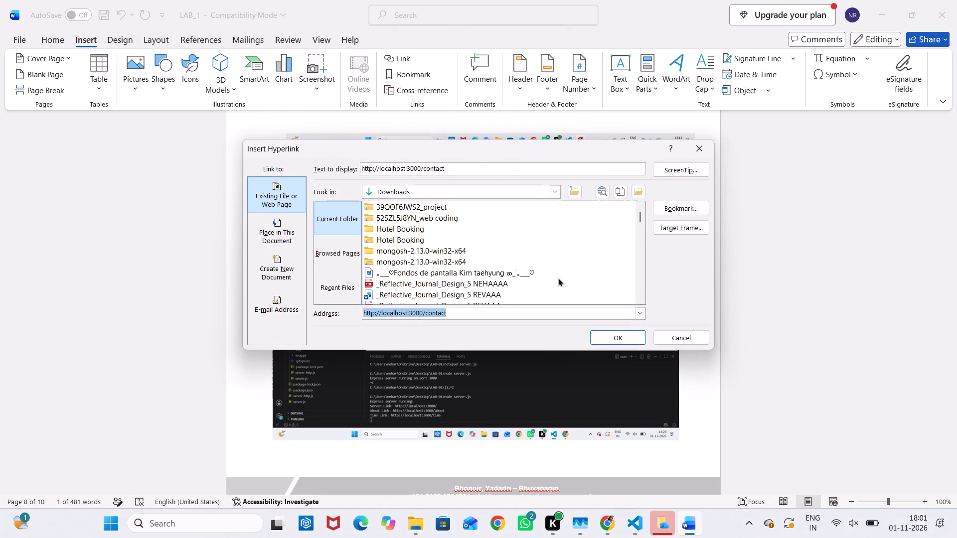
left_click(619, 336)
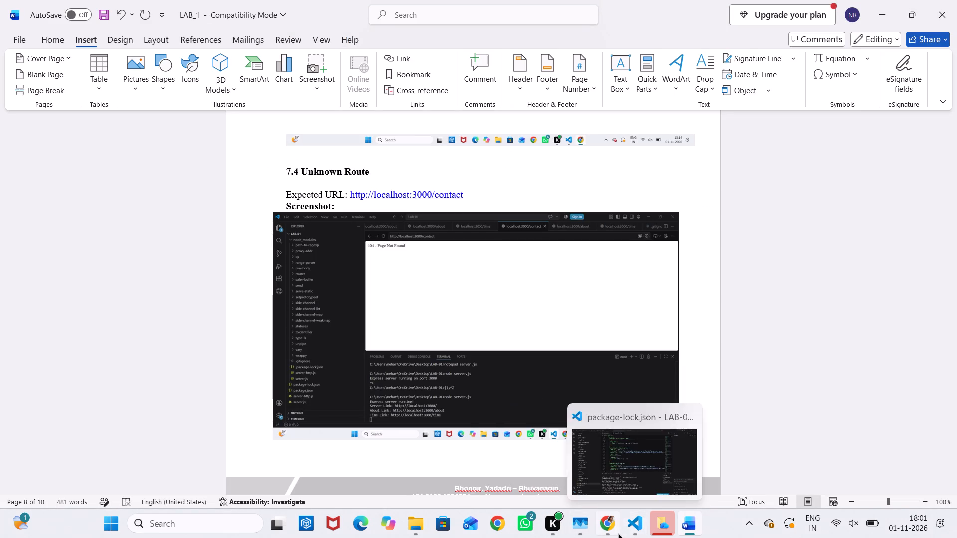
Switch to Chrome and review the route links at the end of the Render deploy log.
left_click(608, 457)
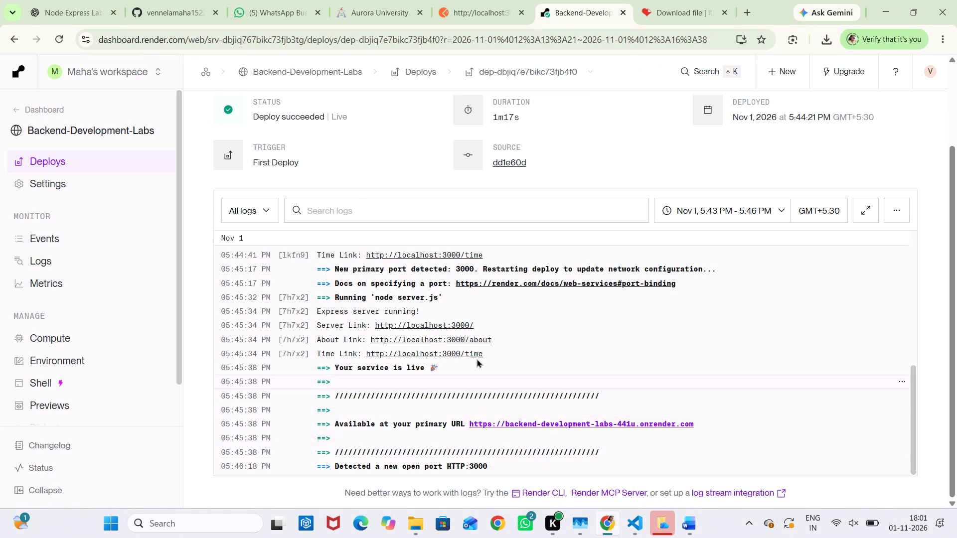
scroll(496, 345, "down", 5)
scroll(496, 345, "up", 8)
scroll(496, 345, "down", 10)
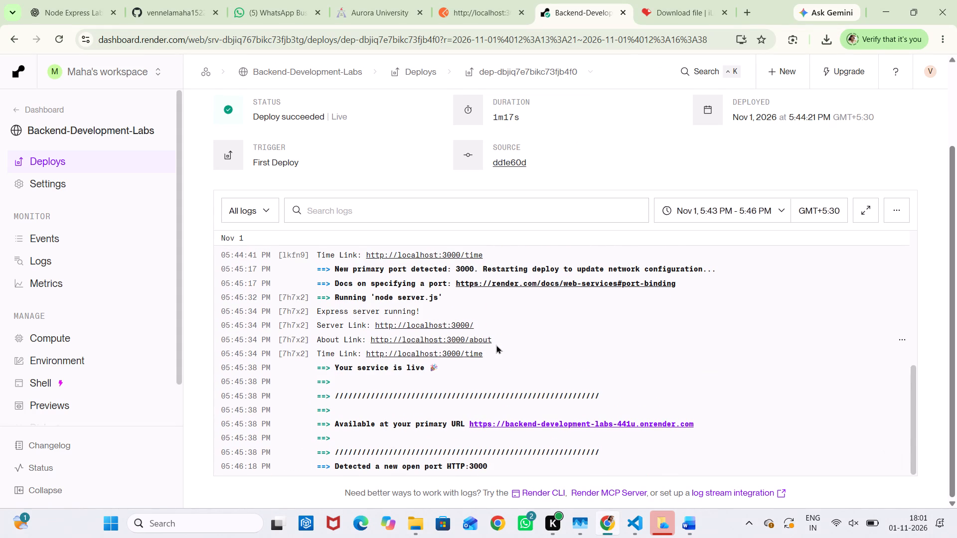
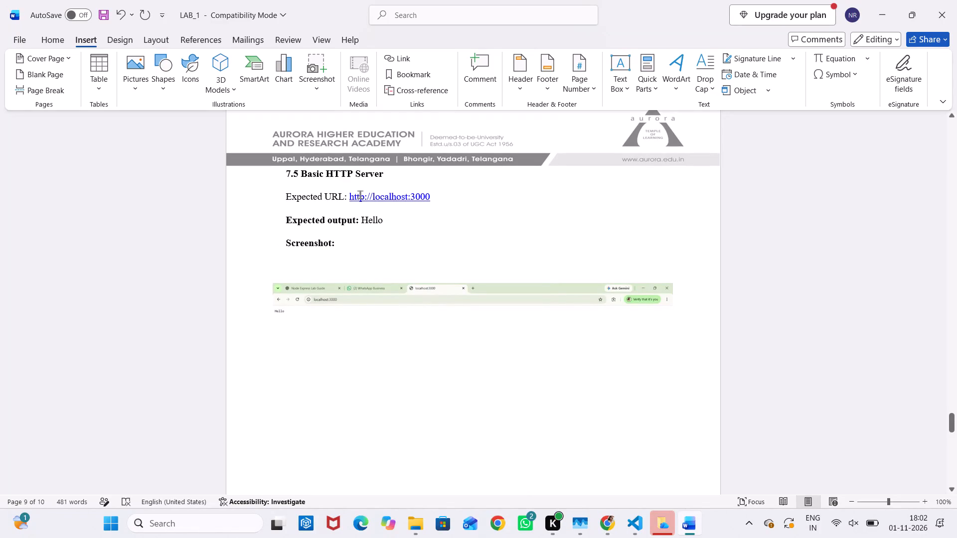
left_click_drag(350, 196, 450, 192)
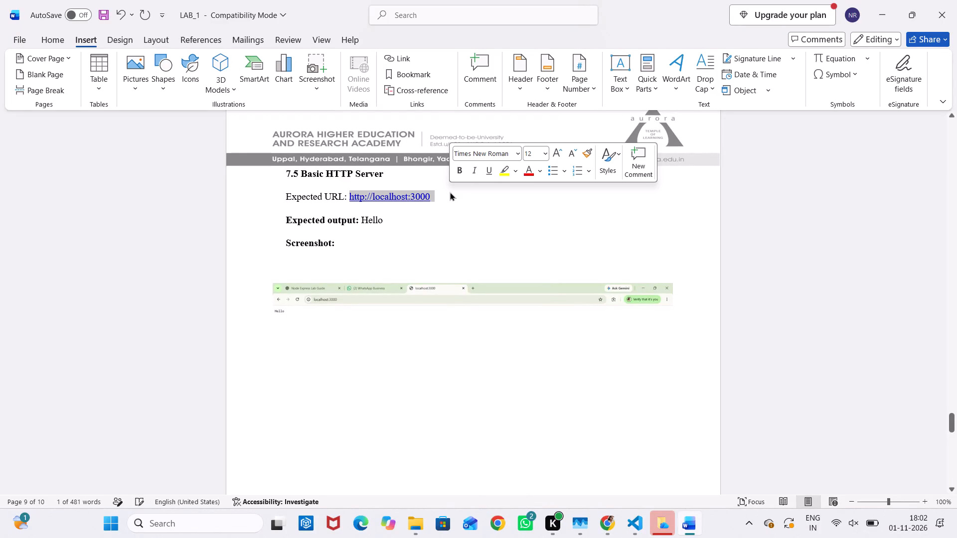
key("BackSpace")
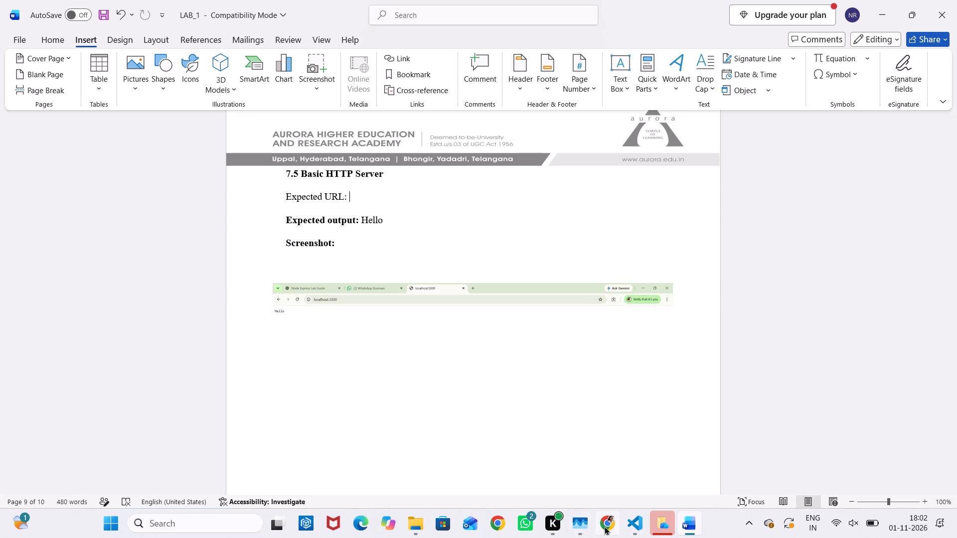
left_click(608, 484)
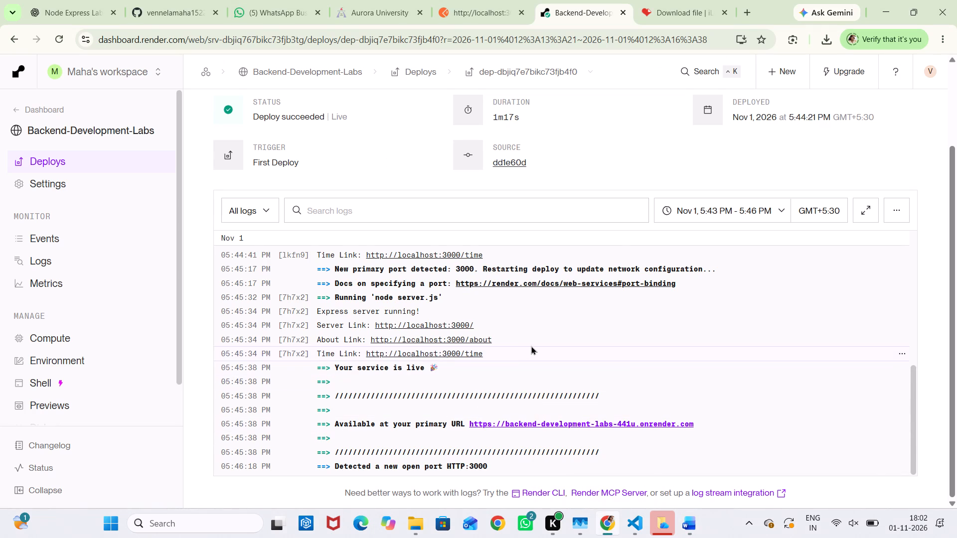
scroll(531, 346, "up", 2)
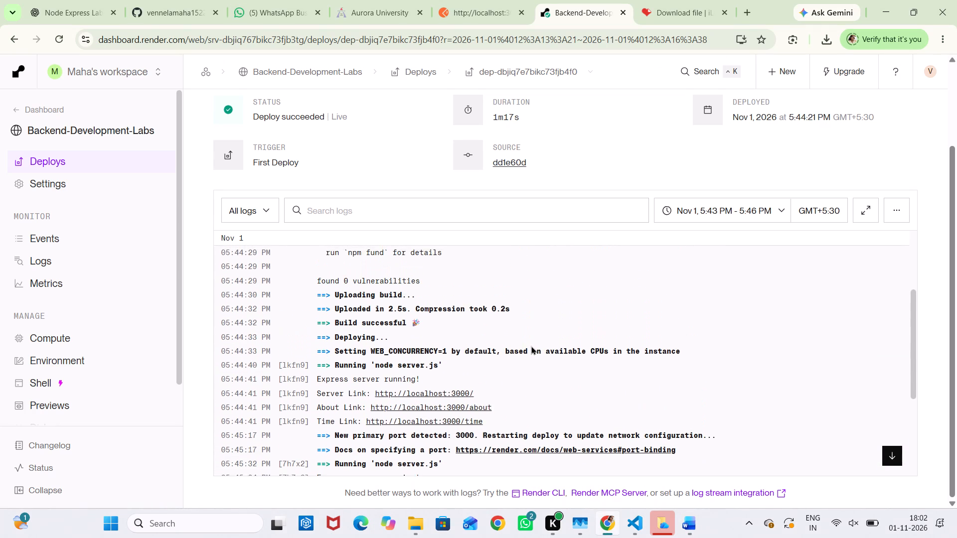
scroll(531, 346, "up", 1)
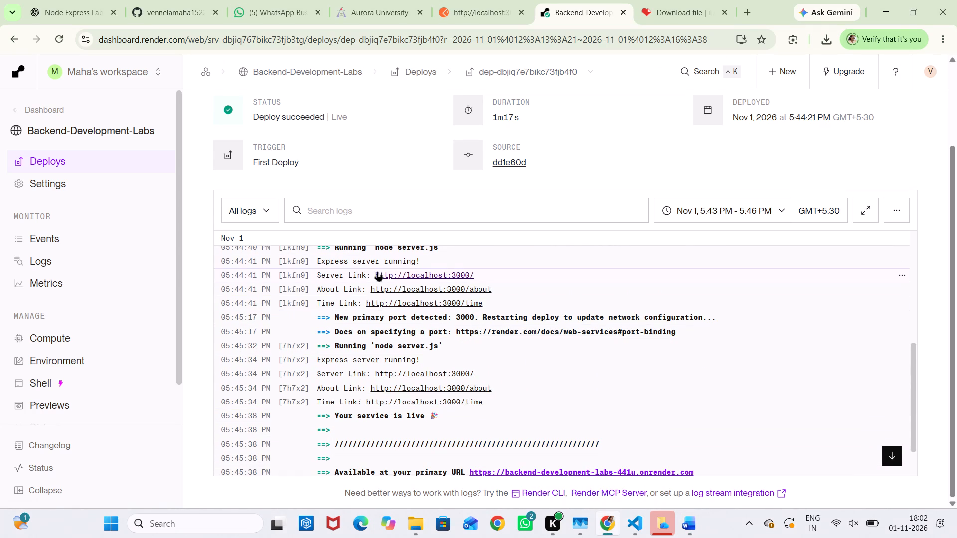
left_click_drag(373, 272, 505, 268)
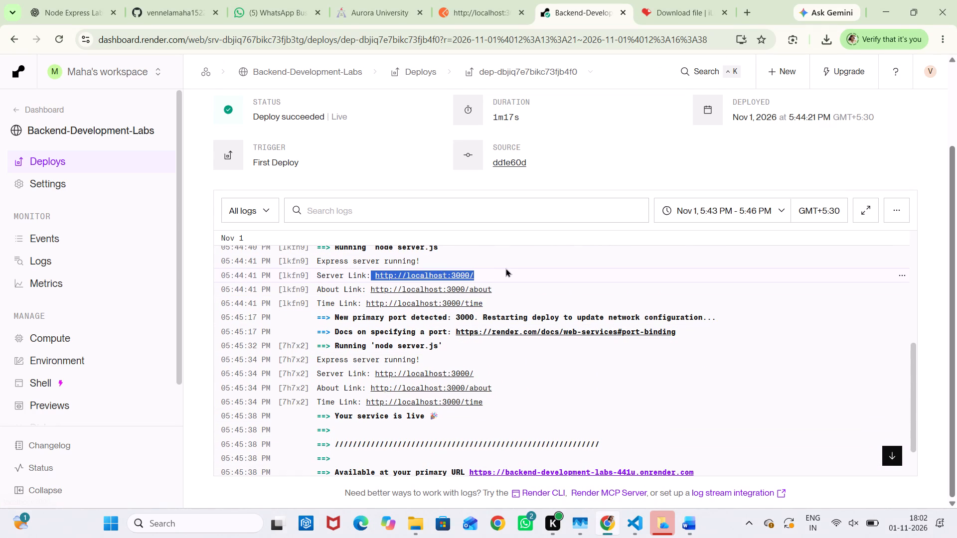
key("ctrl+c")
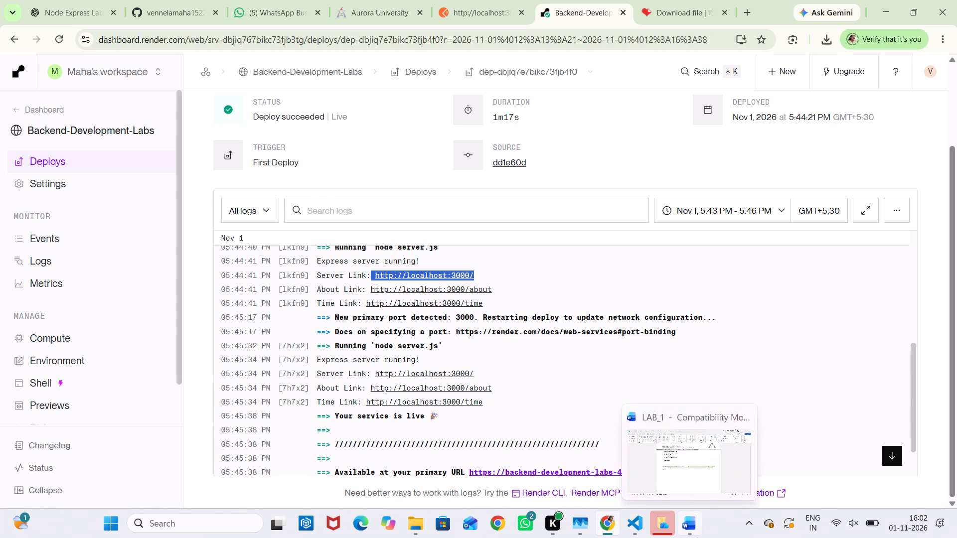
left_click(680, 445)
key("ctrl+v")
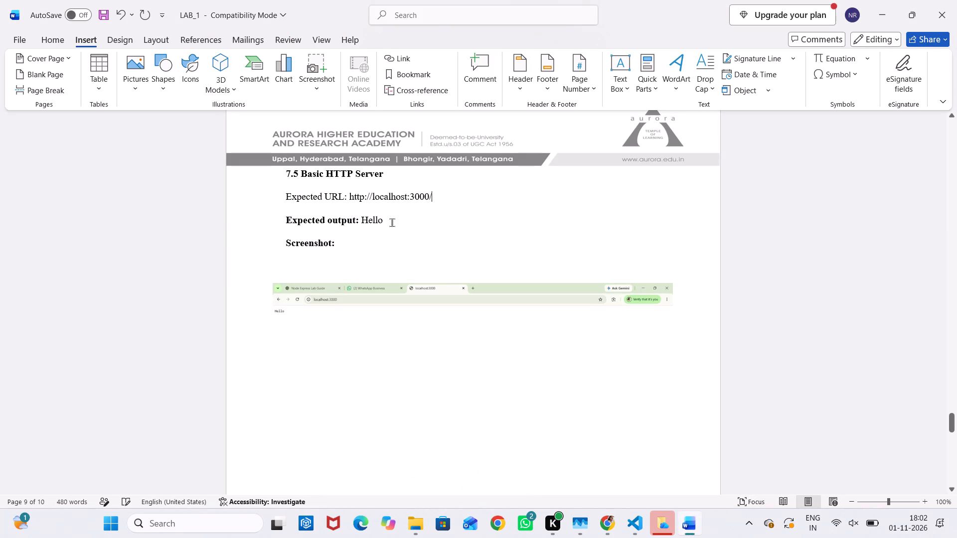
left_click_drag(349, 196, 455, 197)
left_click(395, 54)
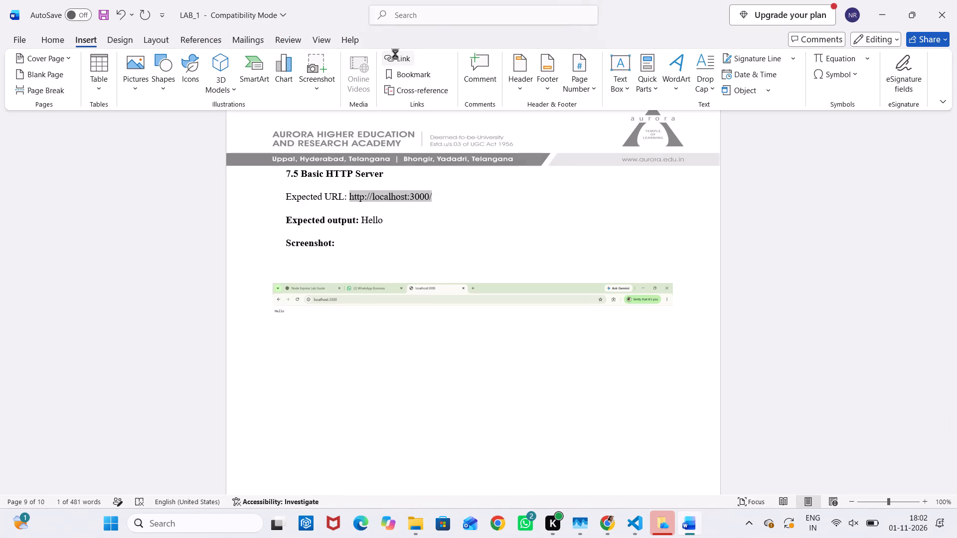
left_click(613, 340)
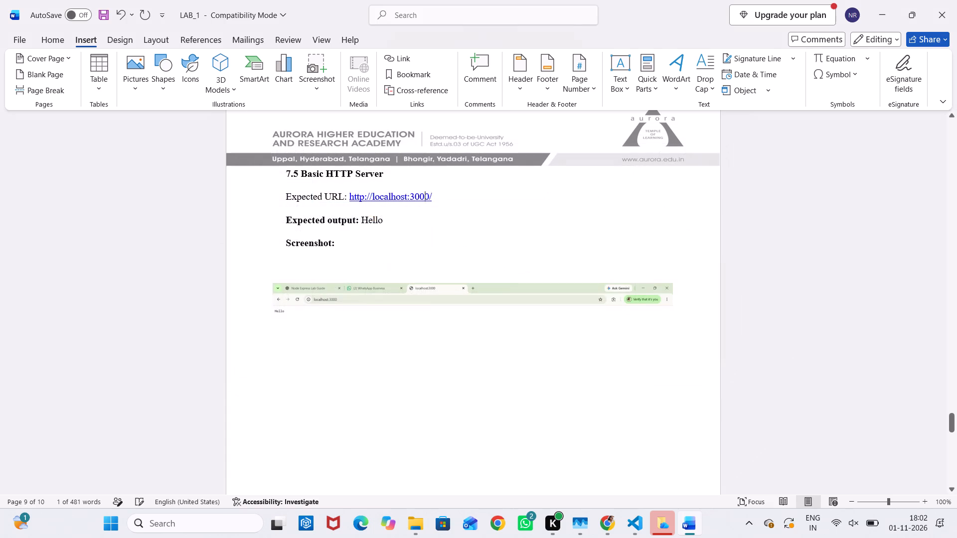
Add a new line labelled "Deploy Link:" below the Repository Link in section 9, GitHub Repository.
scroll(510, 279, "down", 6)
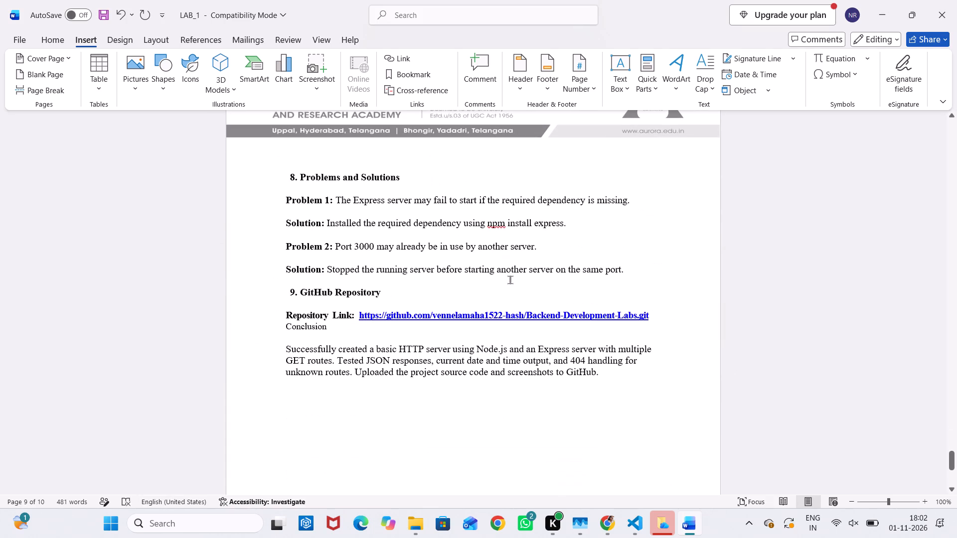
left_click(670, 323)
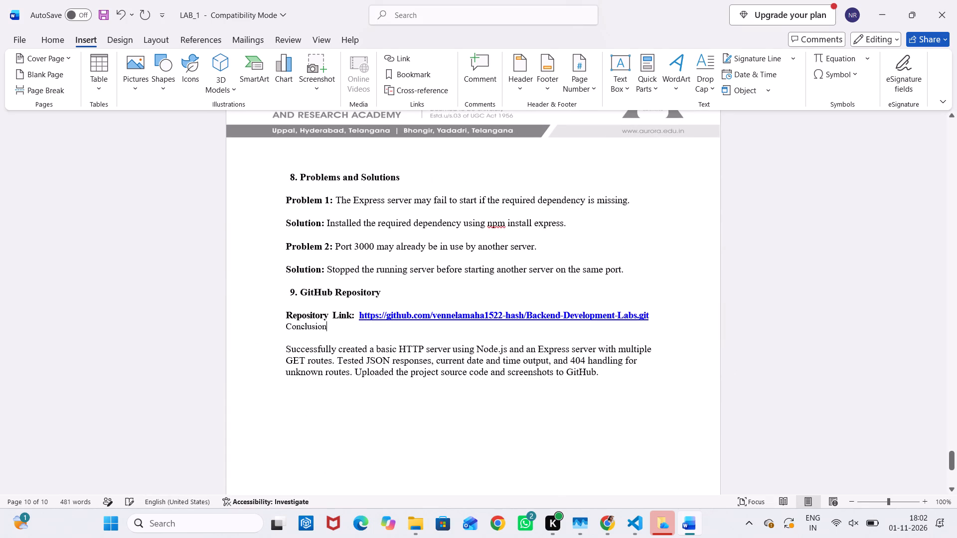
left_click(667, 318)
key("space")
key("space")
key("Return")
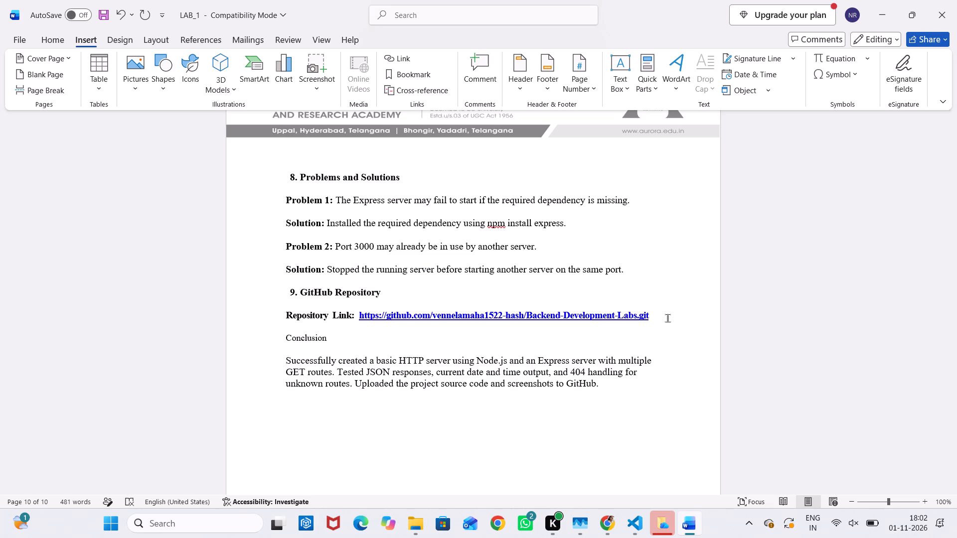
key("d")
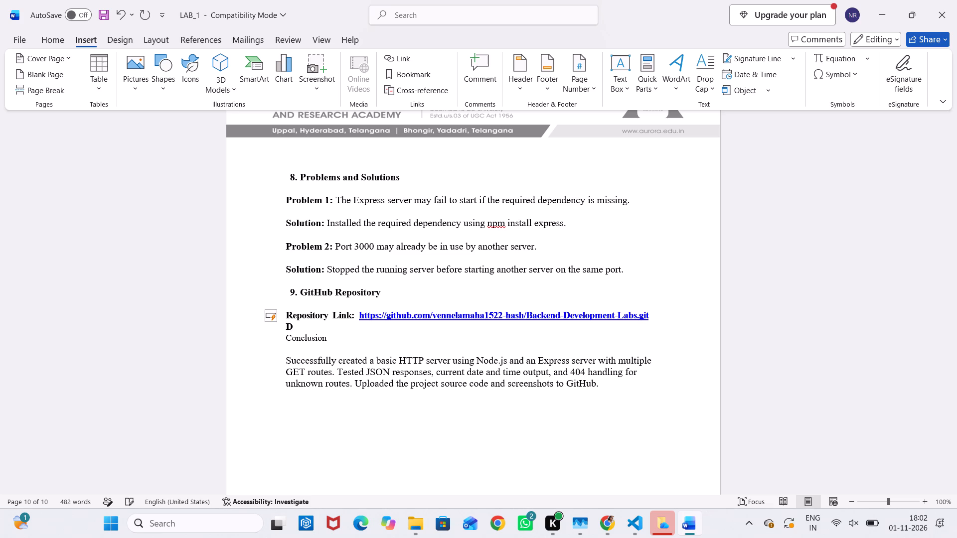
key("e")
type("plo")
type("y")
key("space")
key("i")
key("BackSpace")
type("ink")
key("shift+colon")
key("space")
key("space")
left_click(612, 490)
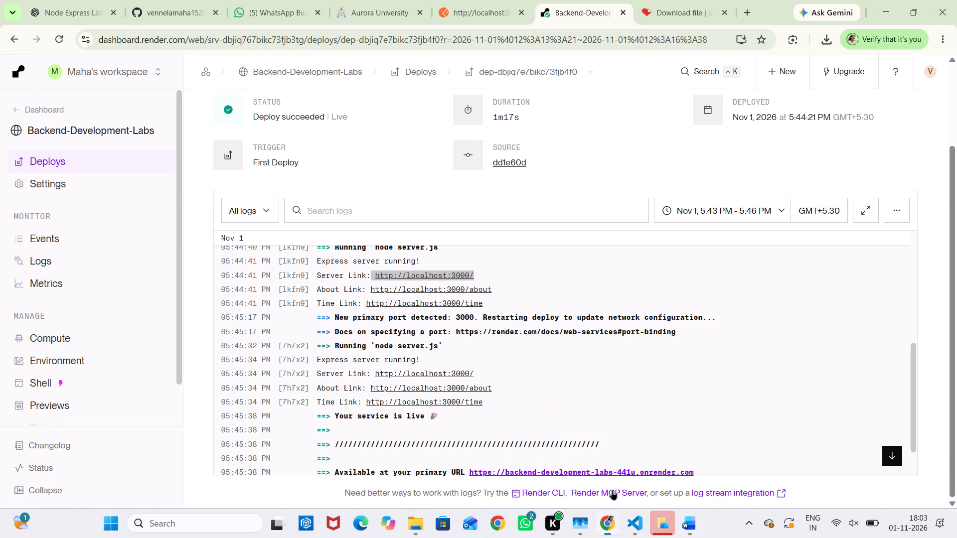
left_click(600, 151)
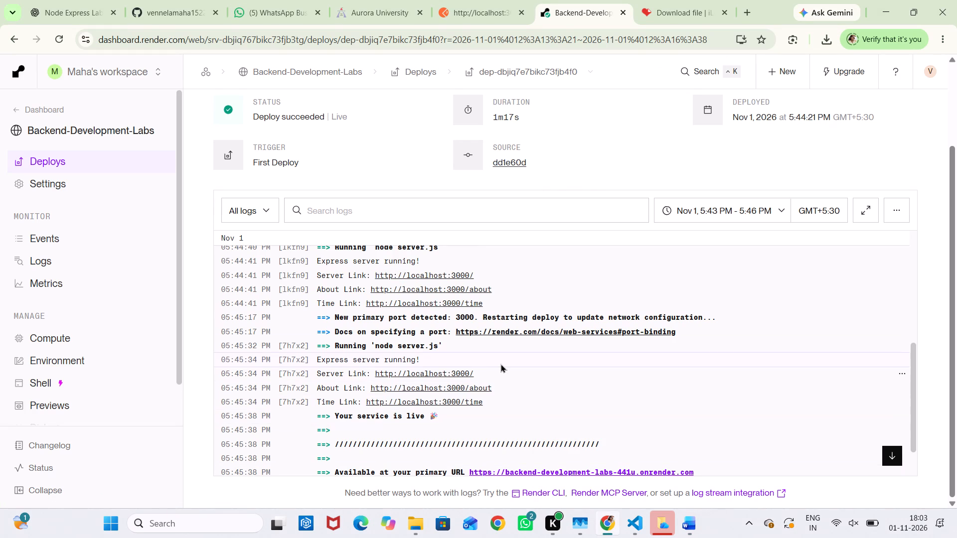
scroll(500, 364, "down", 1)
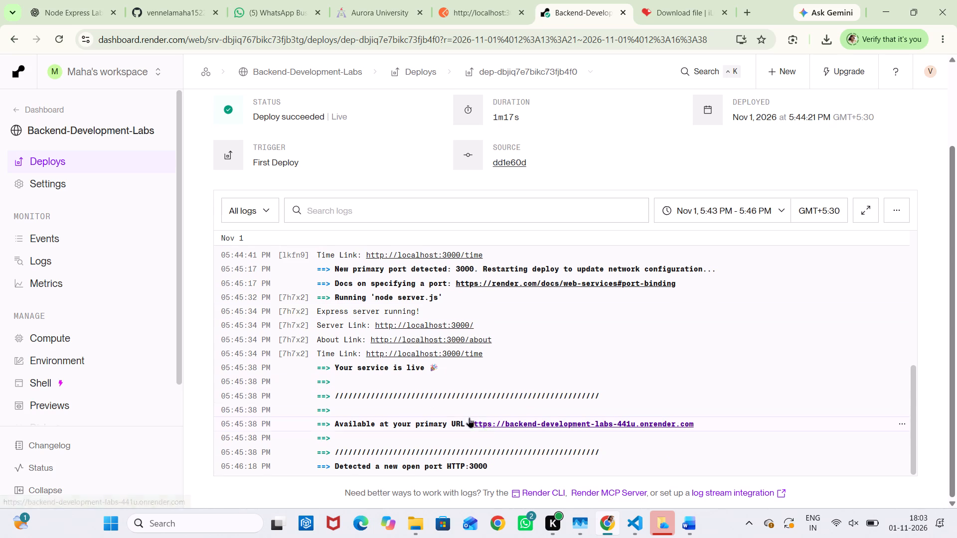
left_click_drag(468, 421, 502, 420)
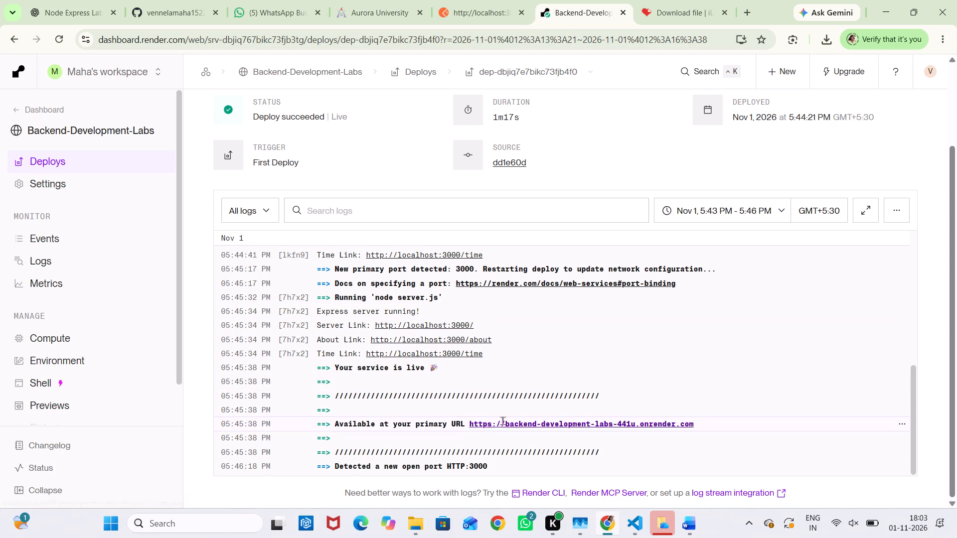
left_click_drag(502, 420, 707, 422)
key("ctrl+c")
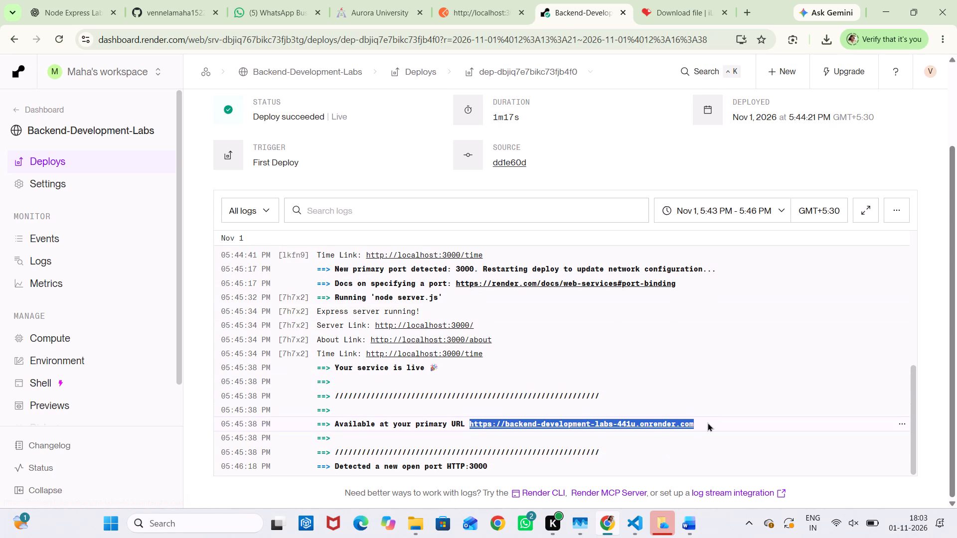
left_click(700, 529)
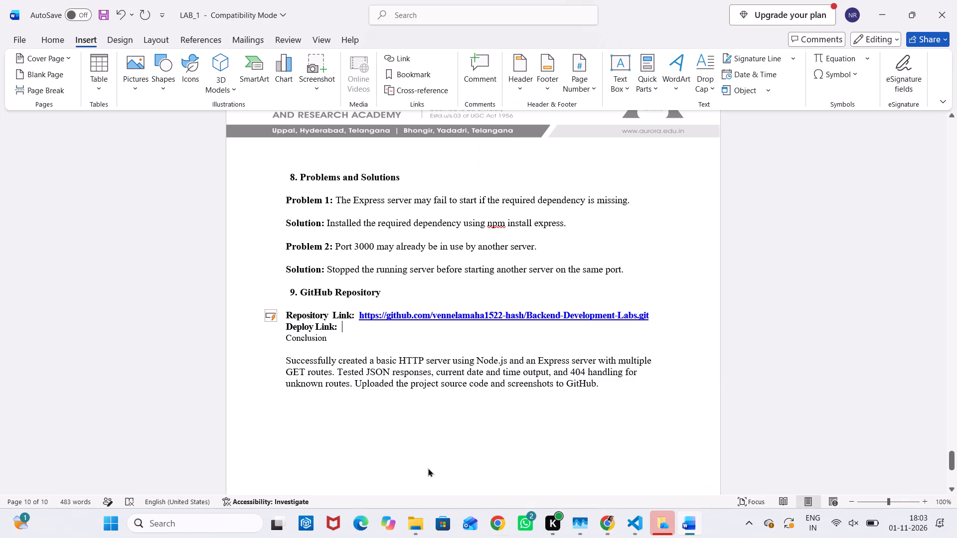
key("ctrl+v")
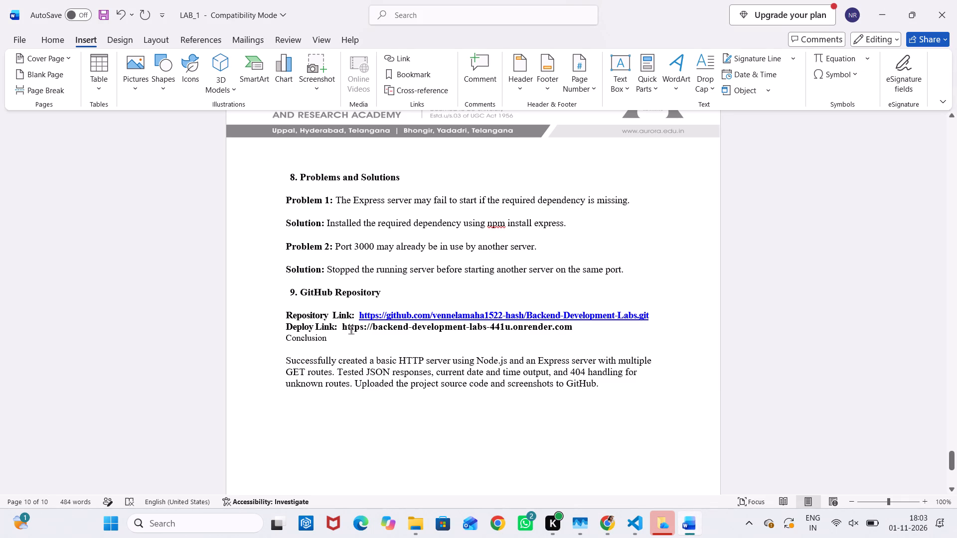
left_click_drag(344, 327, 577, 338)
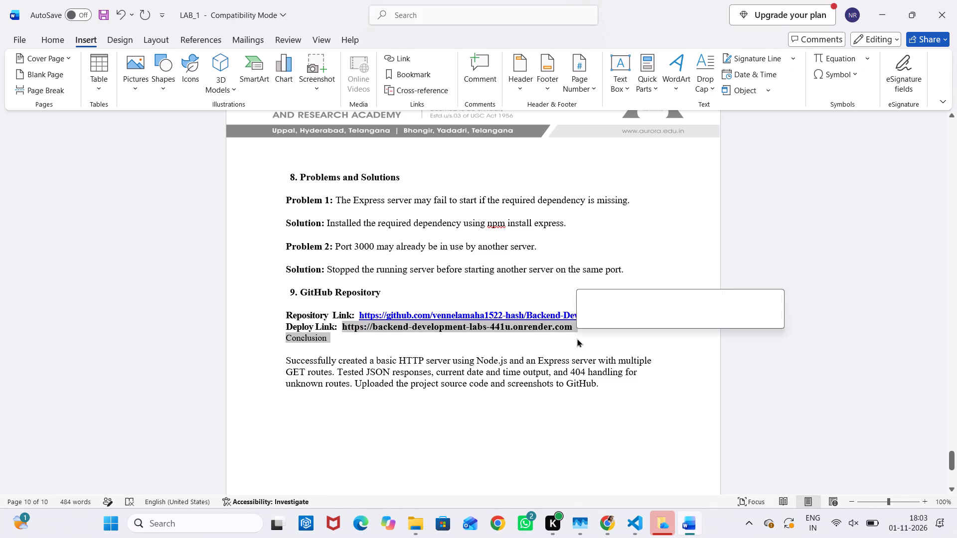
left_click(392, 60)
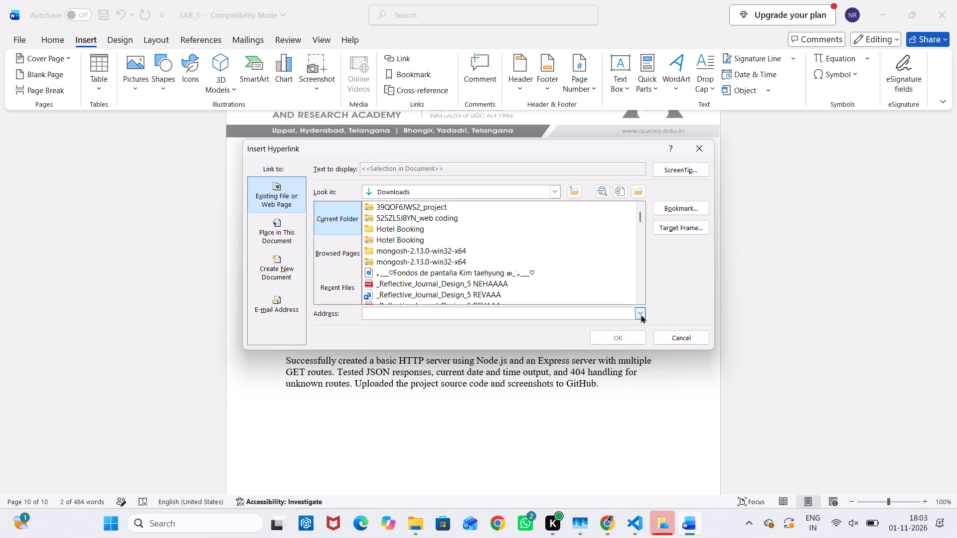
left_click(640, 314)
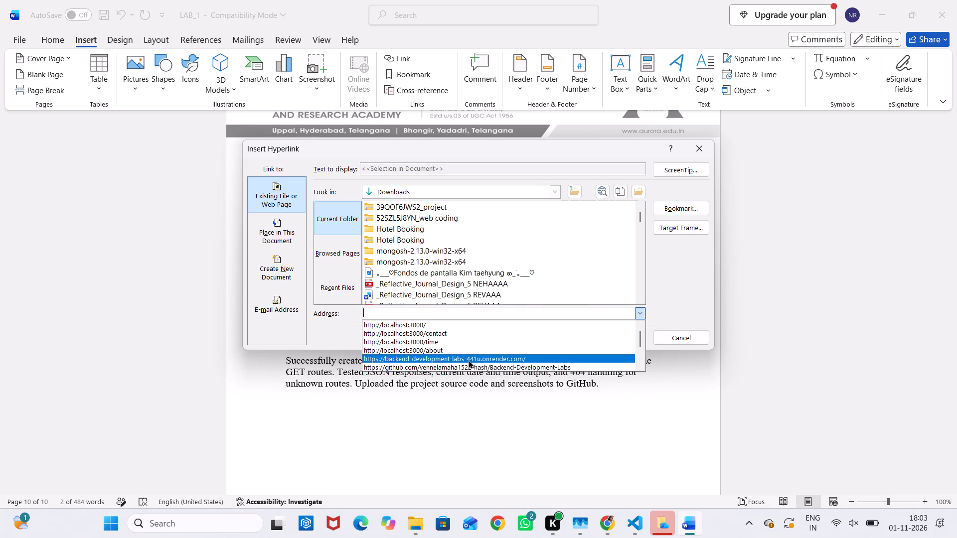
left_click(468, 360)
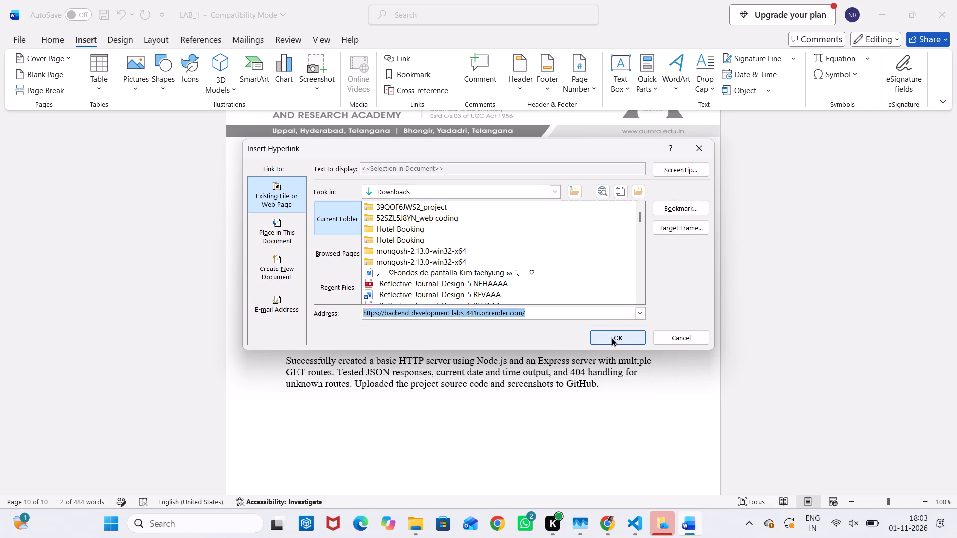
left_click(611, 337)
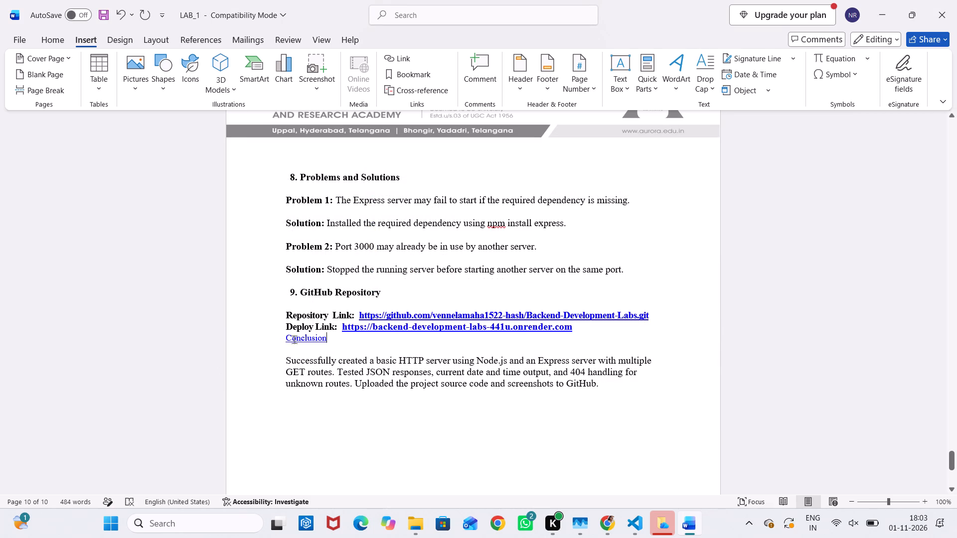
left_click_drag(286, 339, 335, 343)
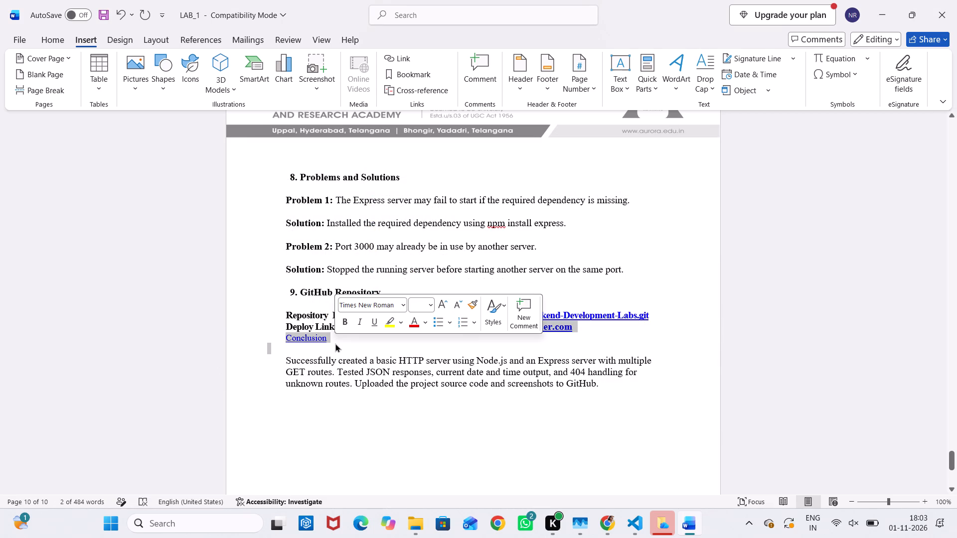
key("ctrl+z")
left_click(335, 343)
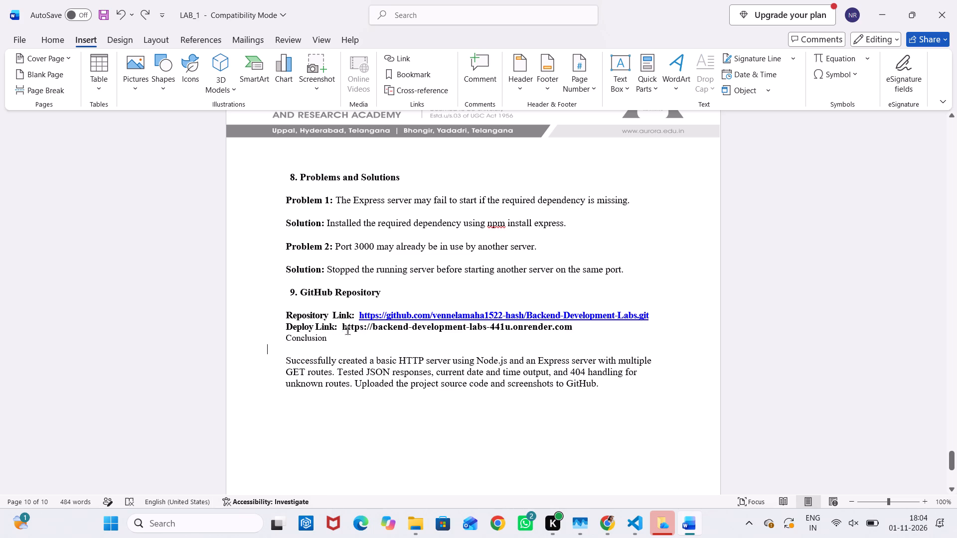
left_click_drag(340, 327, 580, 325)
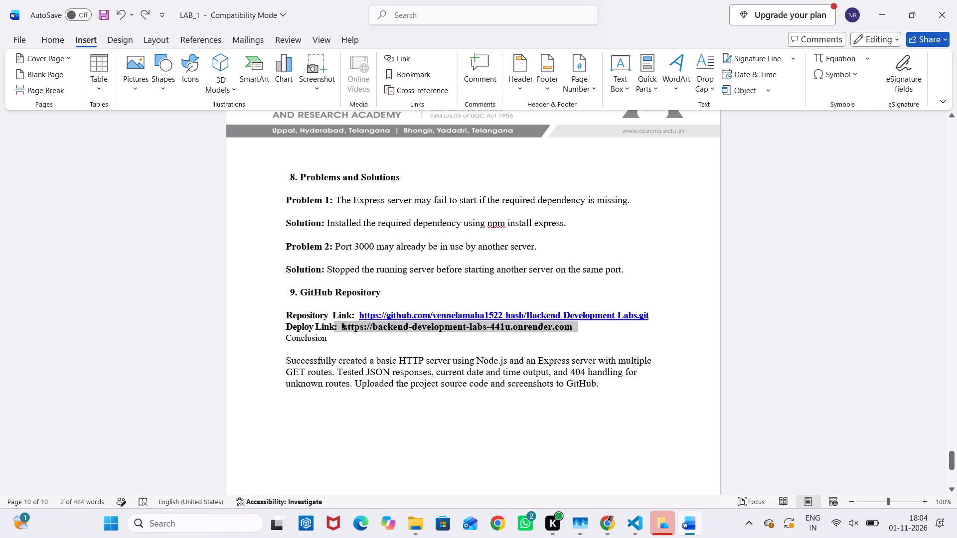
left_click(341, 327)
left_click_drag(341, 327, 453, 327)
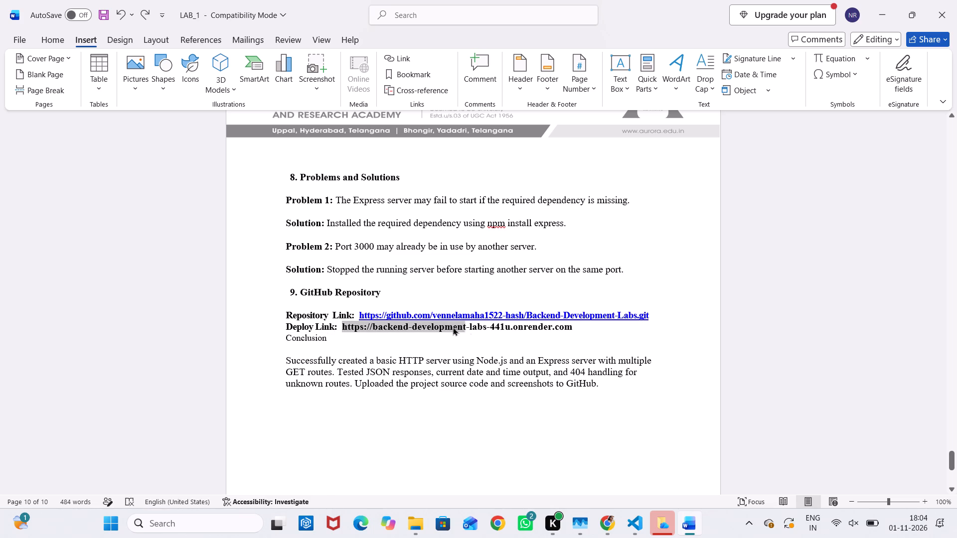
left_click_drag(453, 327, 574, 325)
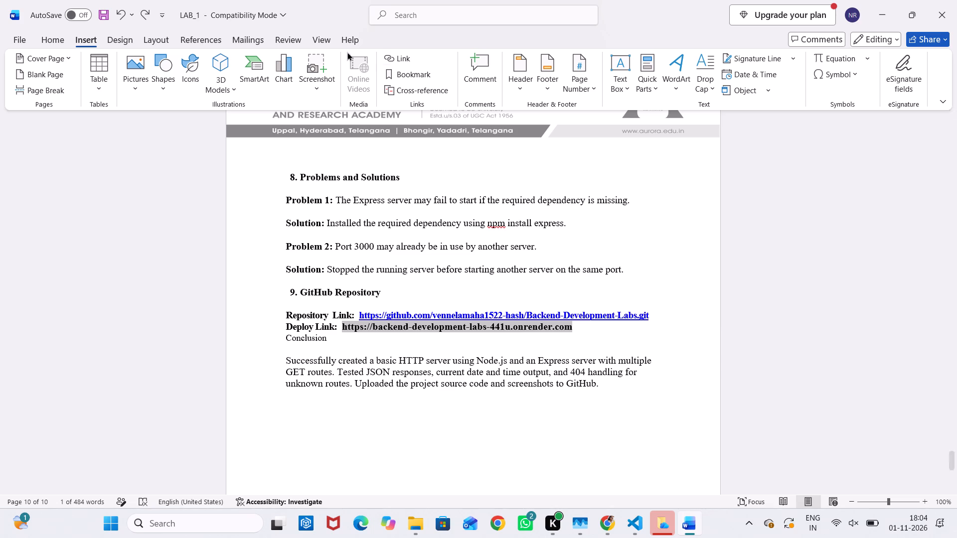
left_click(393, 60)
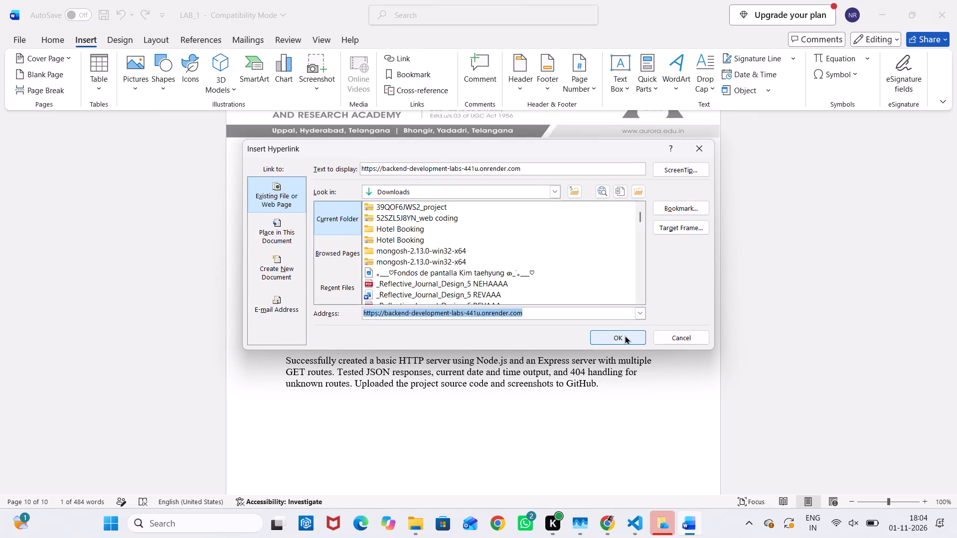
left_click(623, 335)
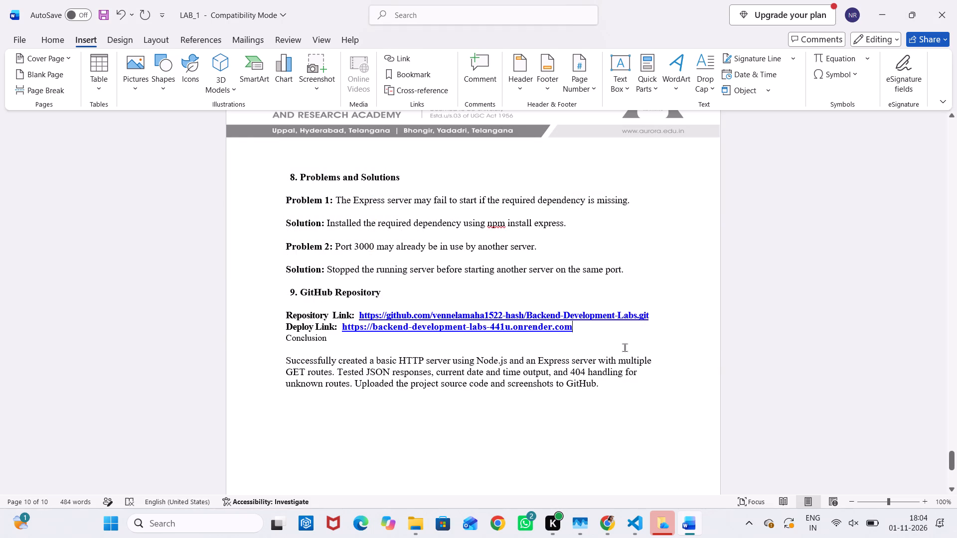
Review the report and check the hyperlink on the Expected URL under 7.3 Time Route.
scroll(625, 347, "down", 8)
scroll(625, 347, "up", 10)
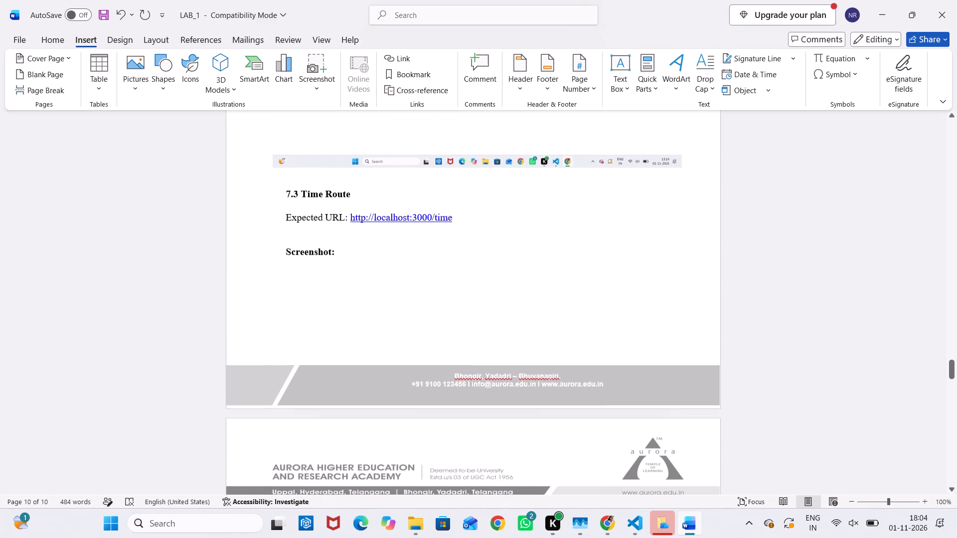
scroll(625, 347, "up", 1)
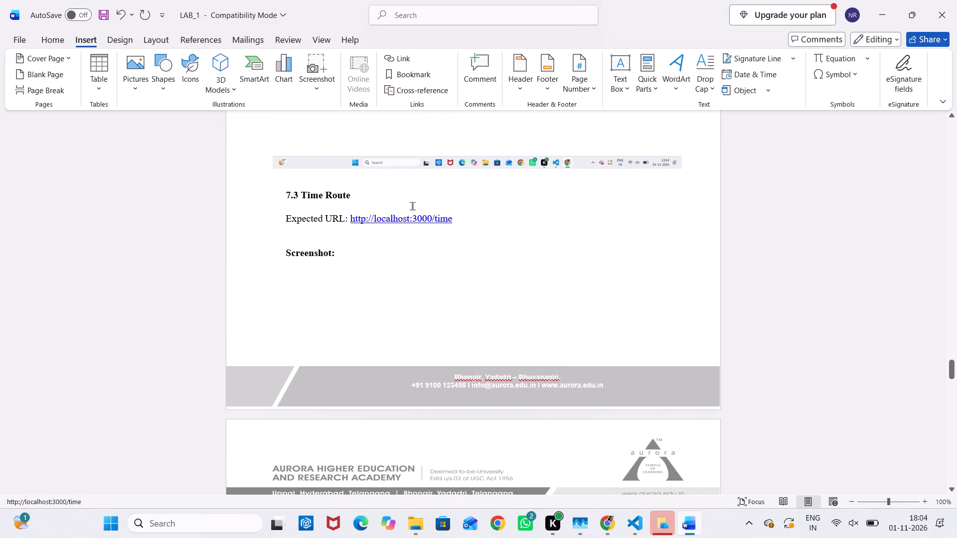
left_click(406, 218)
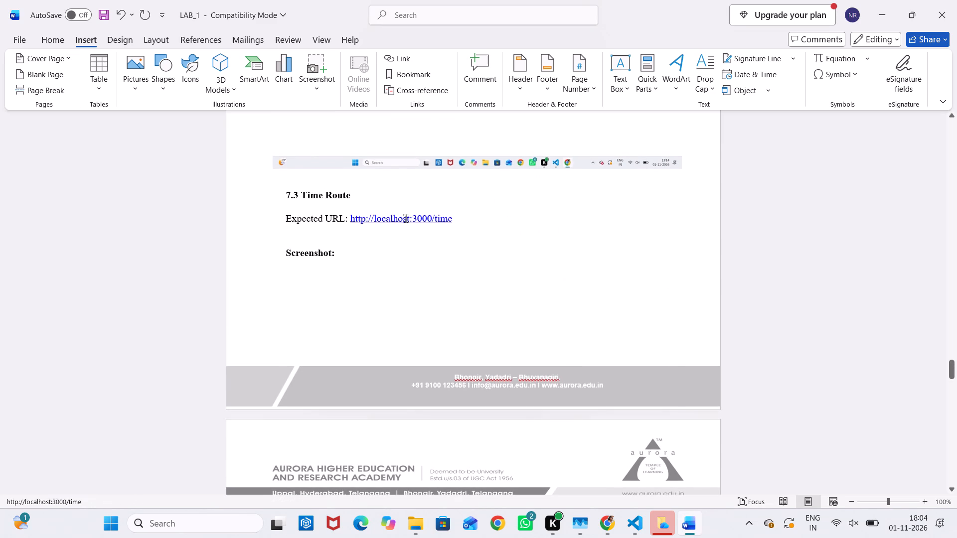
double_click(406, 218)
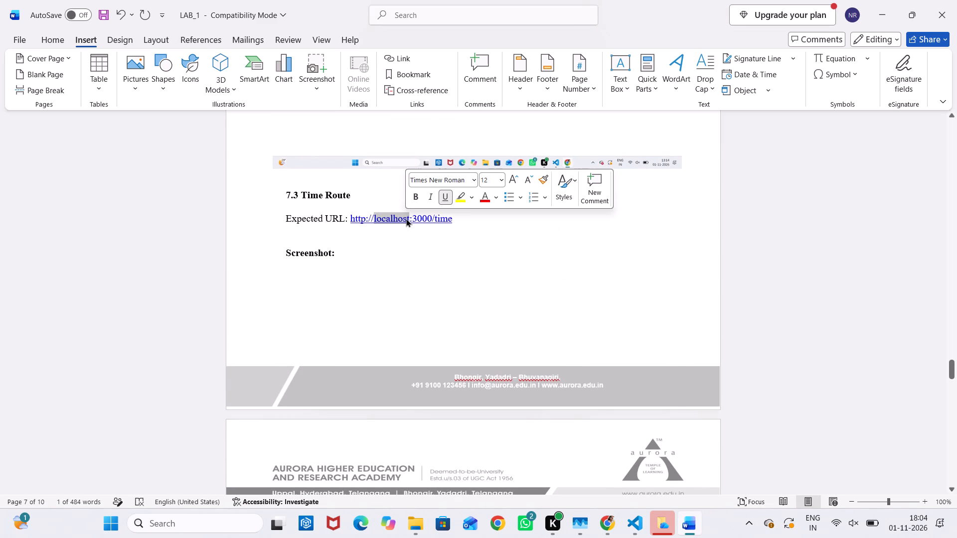
left_click(406, 218)
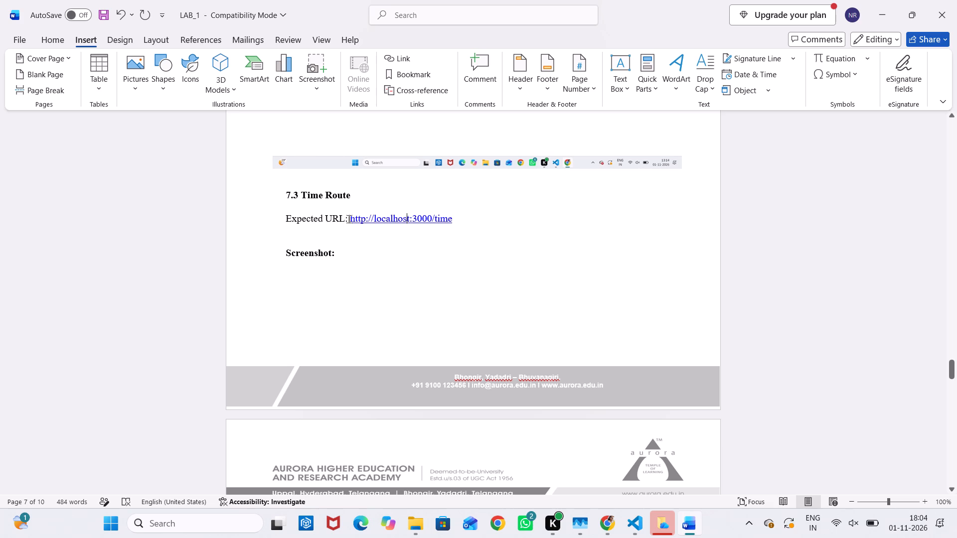
left_click_drag(349, 219, 475, 223)
left_click(475, 223)
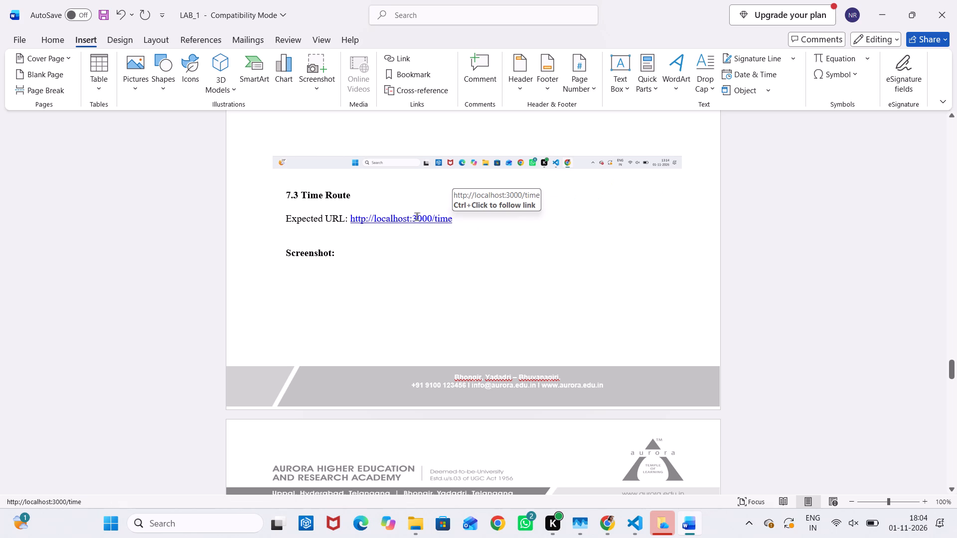
left_click(417, 216)
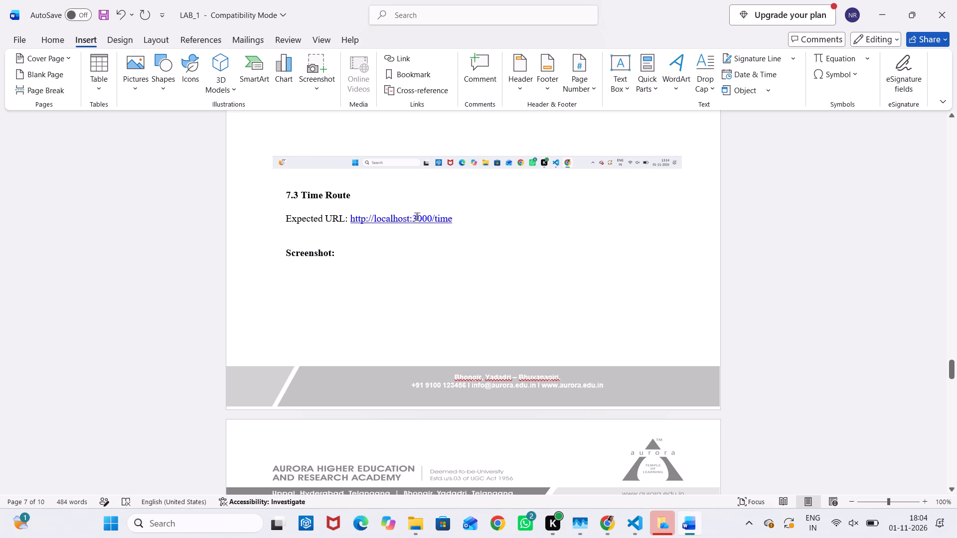
scroll(496, 248, "up", 17)
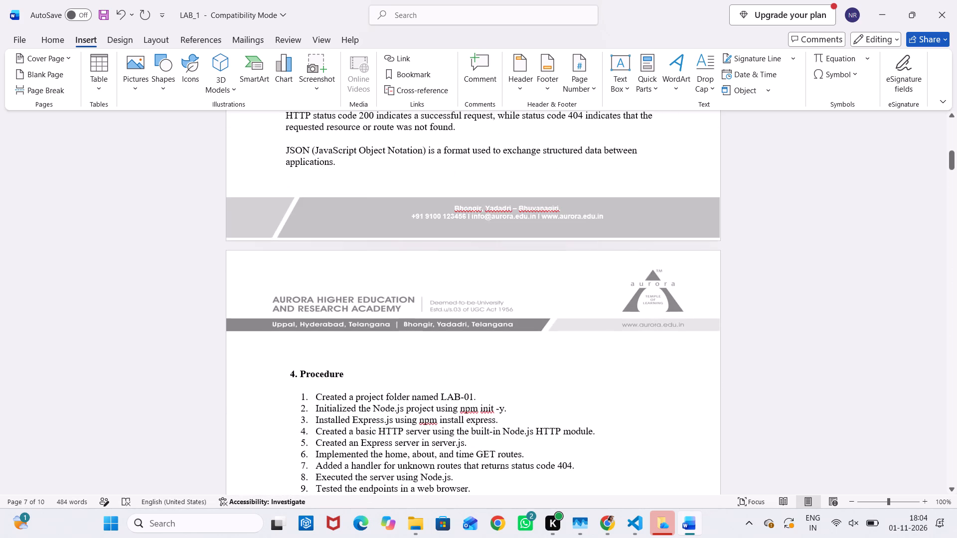
scroll(496, 248, "up", 6)
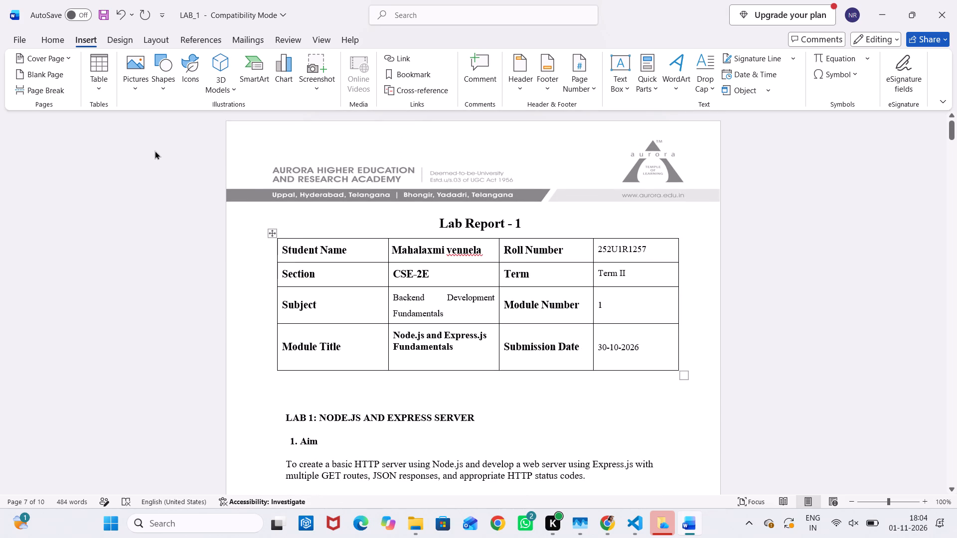
Export the report as a PDF named LAB_1 in Downloads, replacing the existing file, and close the document.
left_click(21, 41)
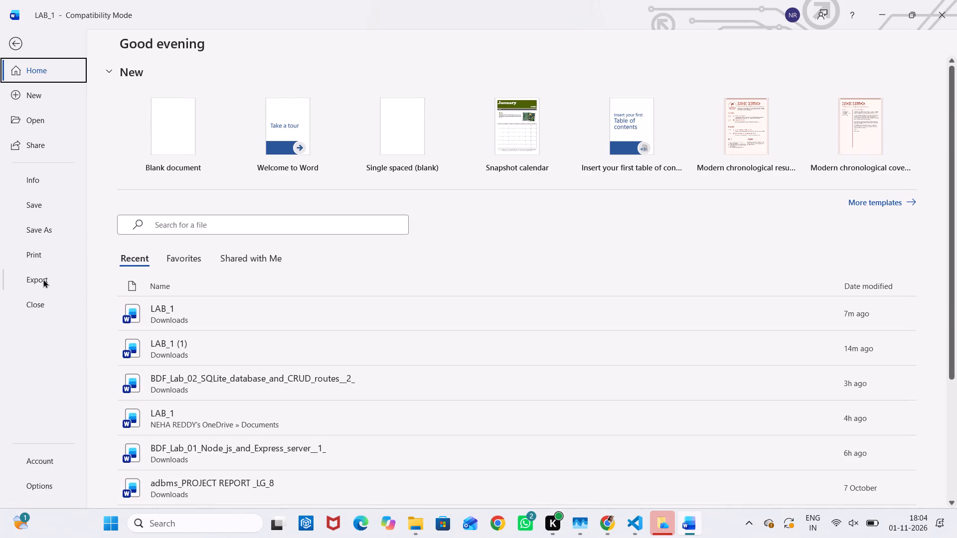
left_click(43, 279)
left_click(347, 168)
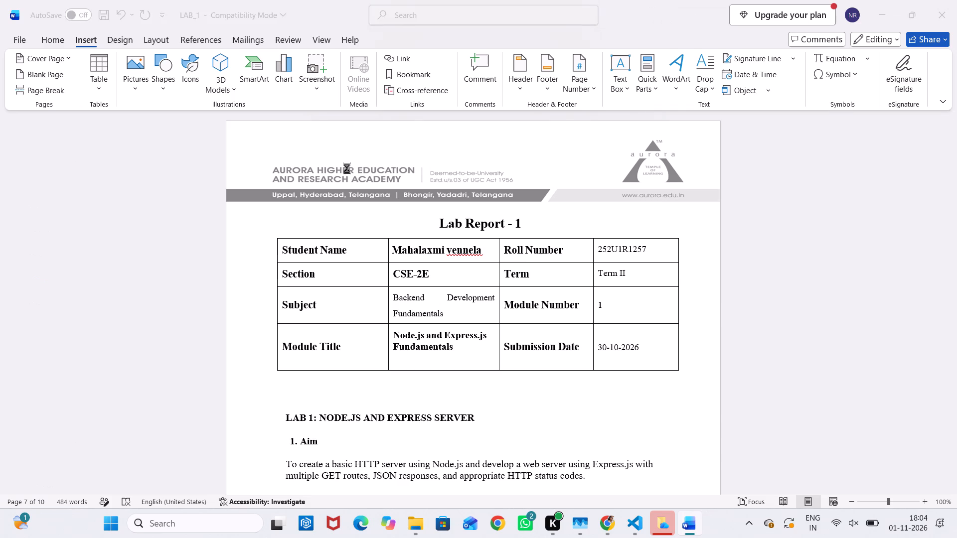
left_click(133, 209)
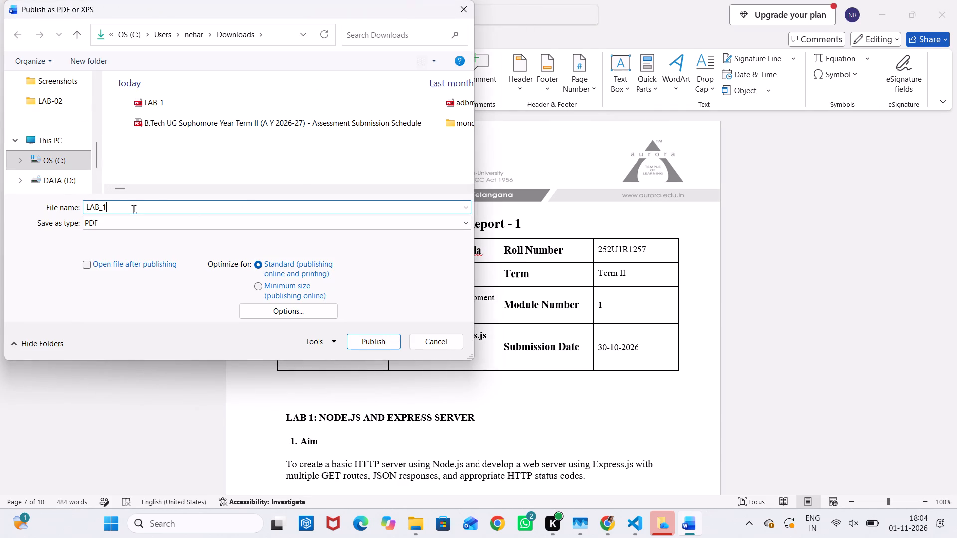
left_click(367, 339)
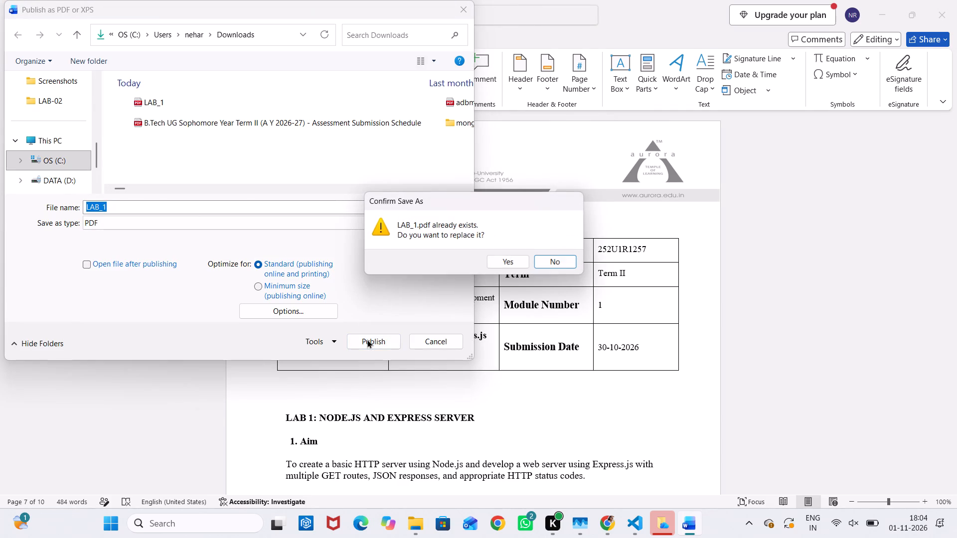
left_click(509, 264)
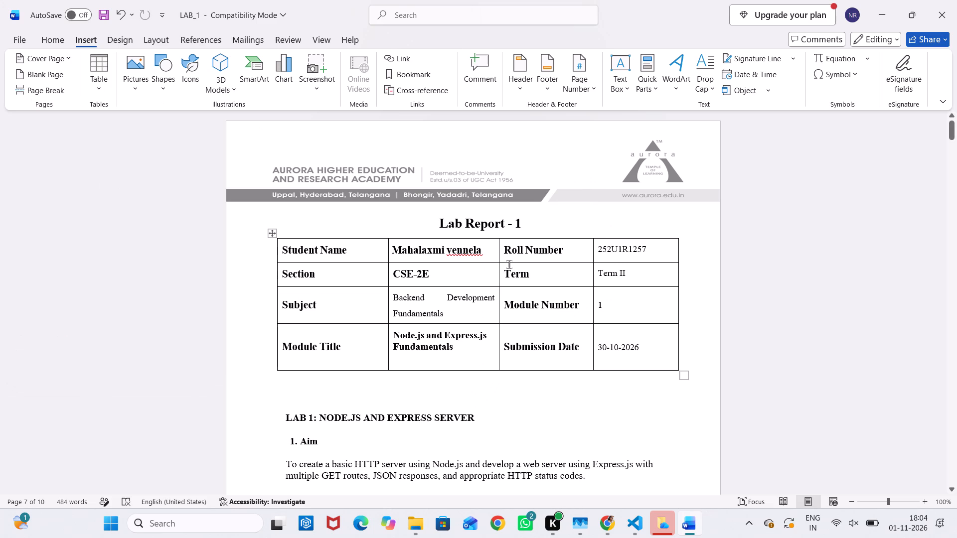
left_click(948, 19)
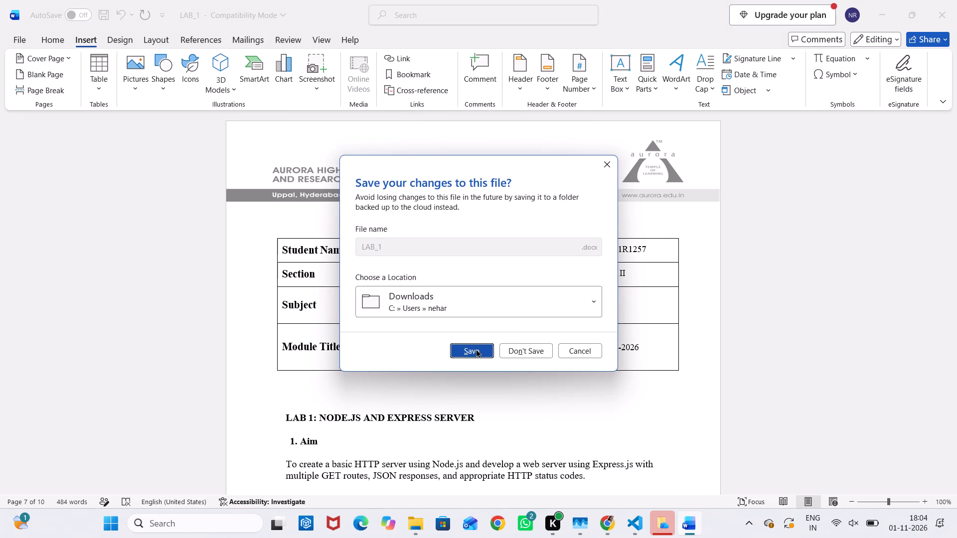
Save the changes to the LAB_1 Word document in the Downloads folder as it closes.
left_click(476, 349)
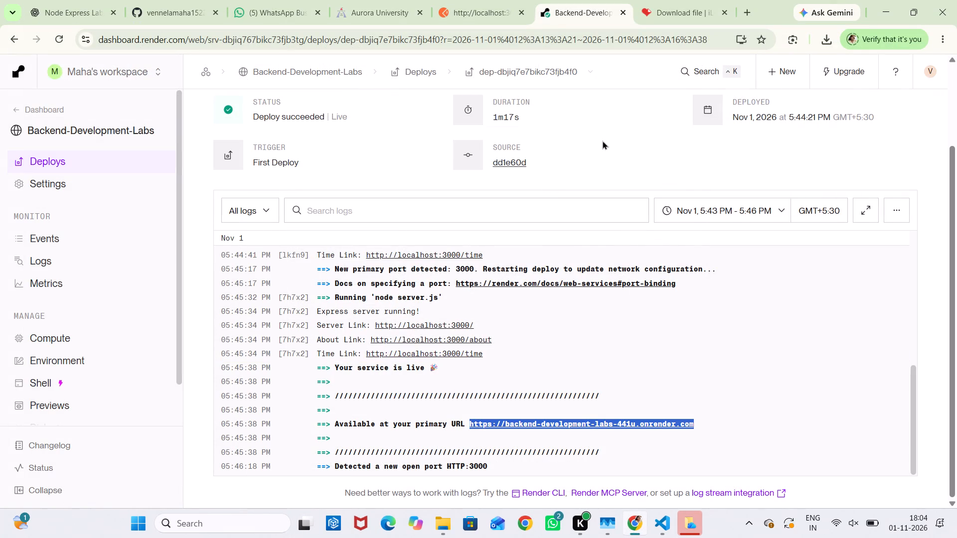
Open the LAB_1 PDF from Downloads in Edge, test the Repository Link under section 9, GitHub Repository, and close the window.
left_click(602, 140)
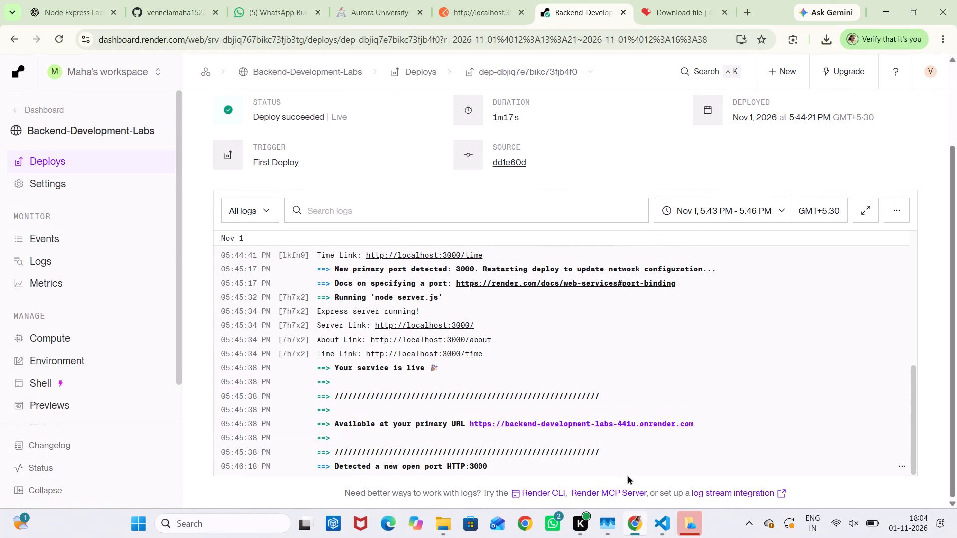
left_click(445, 521)
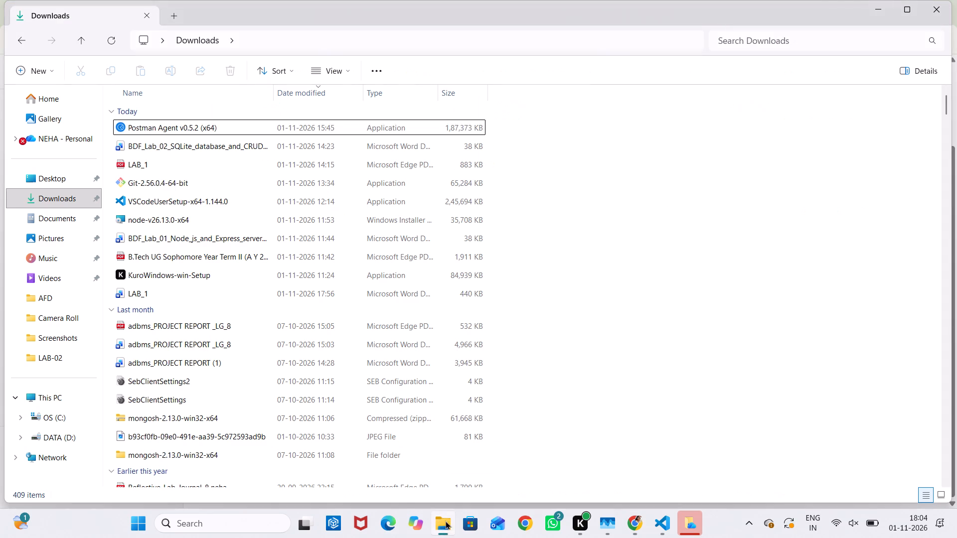
double_click(148, 164)
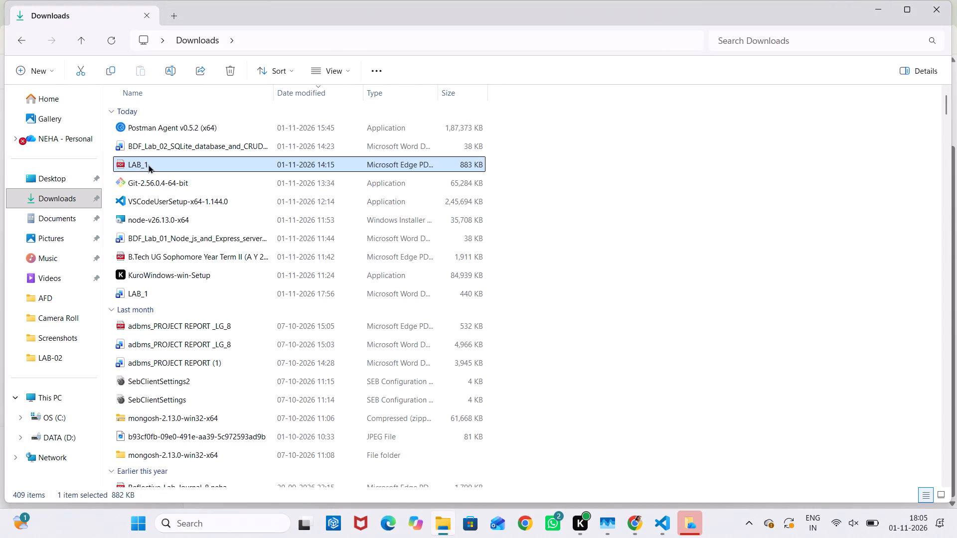
scroll(429, 264, "down", 2)
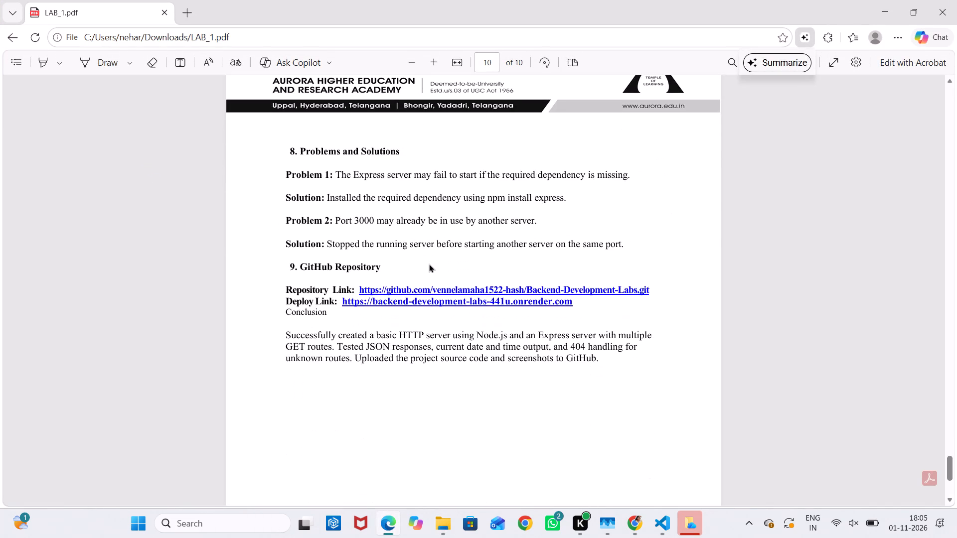
left_click(408, 287)
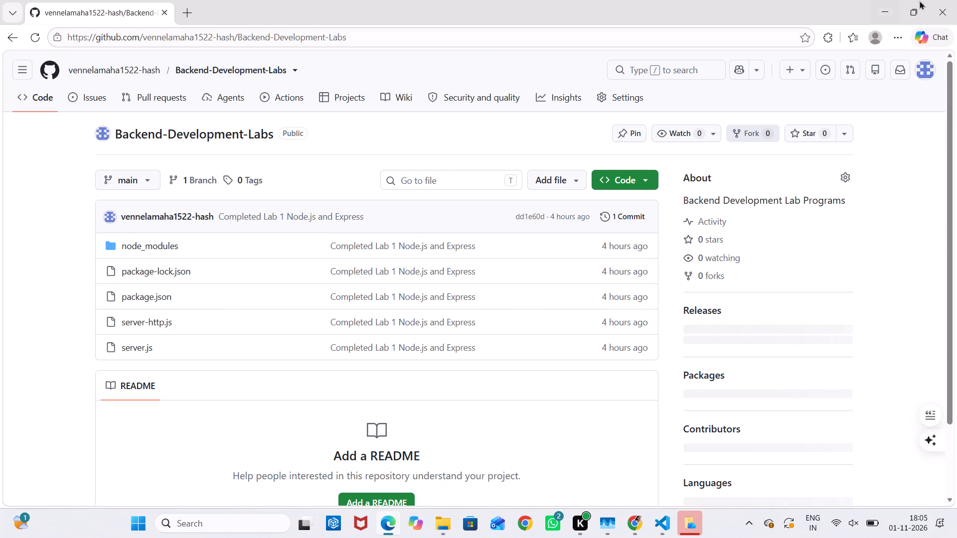
left_click(956, 0)
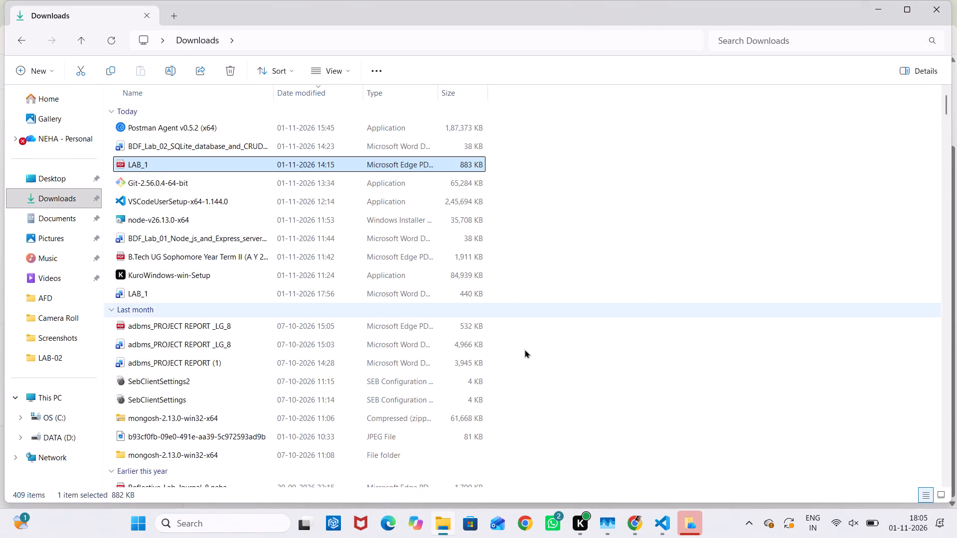
Open the LAB_1 PDF from Downloads in Edge, test its Deploy Link, and close the browser window.
double_click(387, 158)
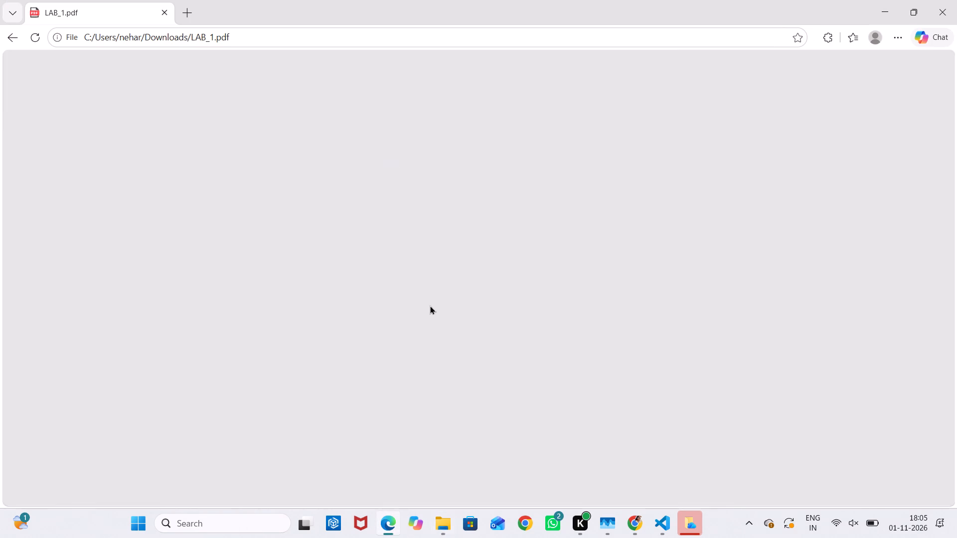
left_click(465, 297)
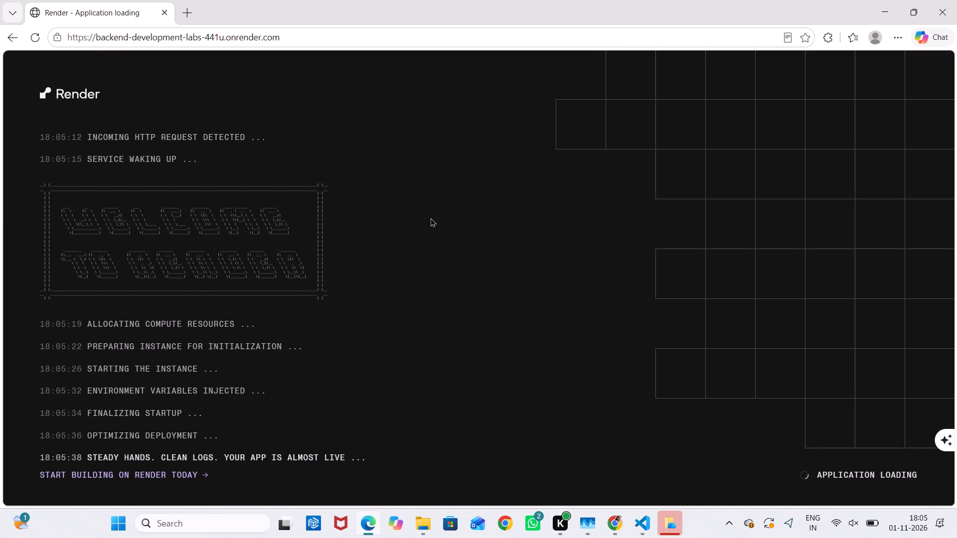
scroll(294, 347, "down", 3)
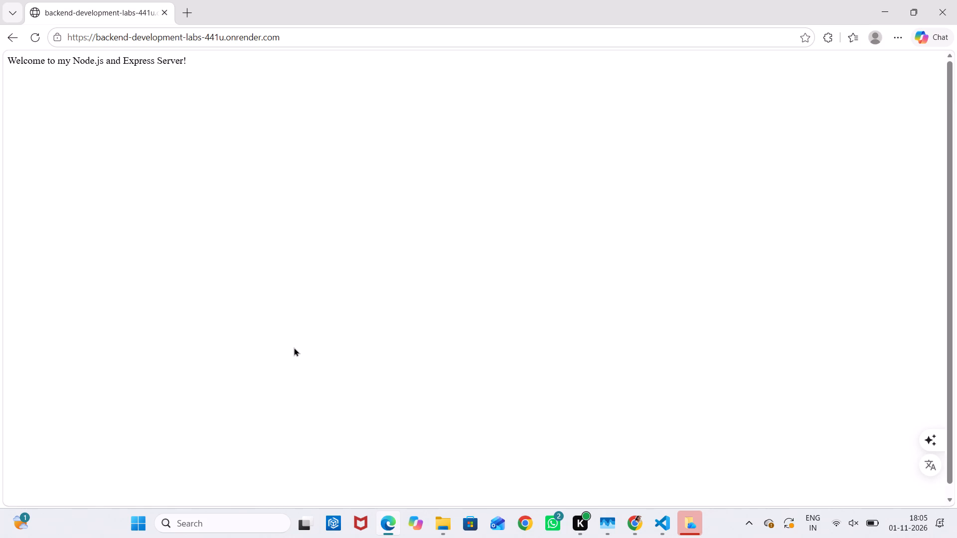
left_click(956, 1)
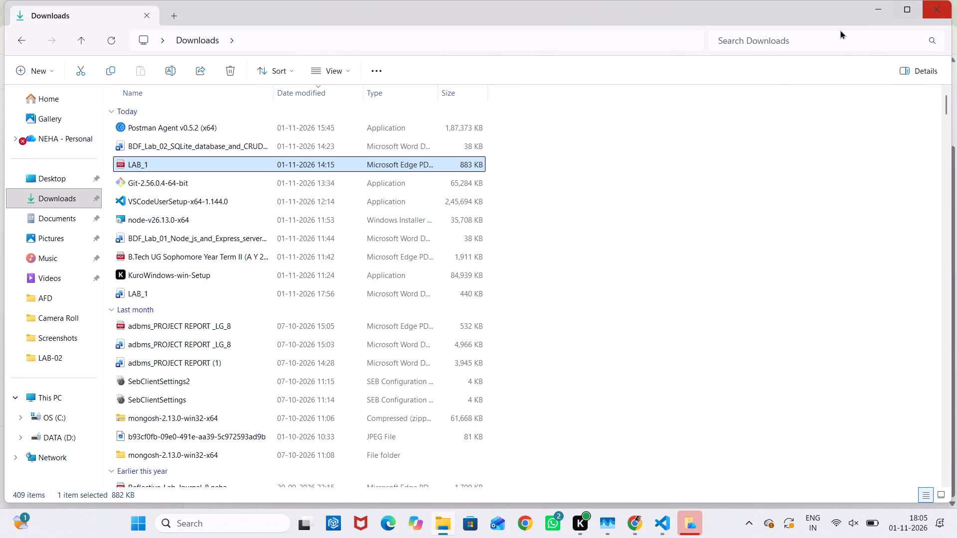
Reopen the LAB_1 PDF, test the Expected URL link under 7.5 Basic HTTP Server, retry loading it, and close the browser window.
double_click(305, 162)
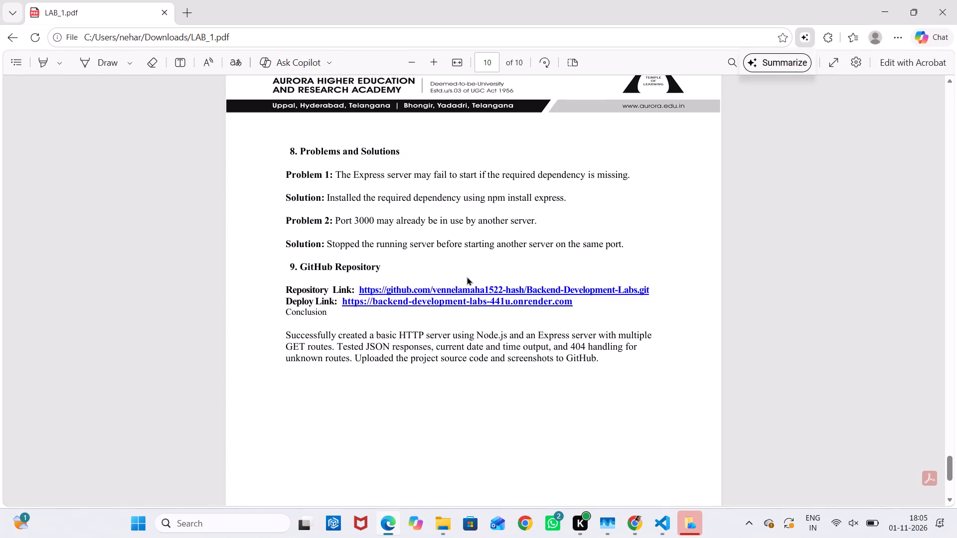
scroll(467, 276, "up", 7)
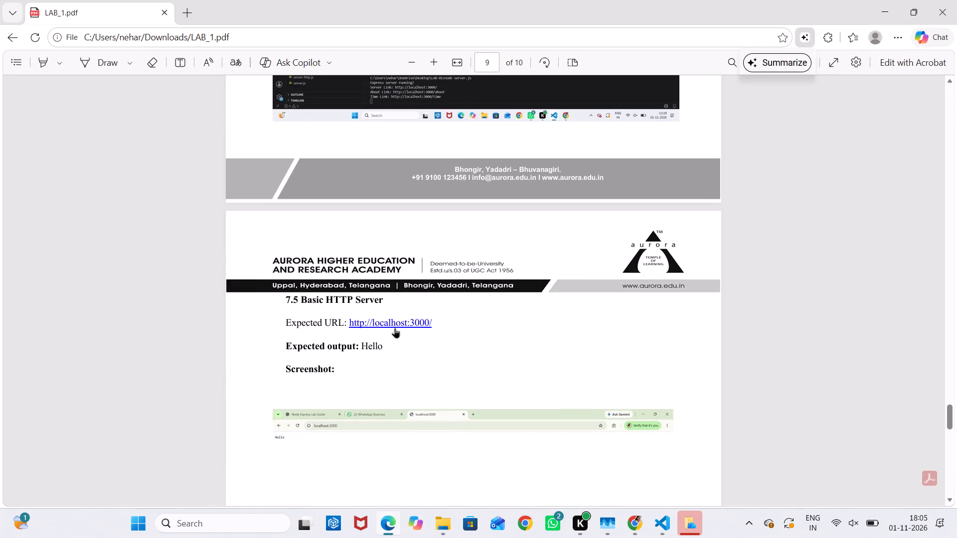
left_click(397, 326)
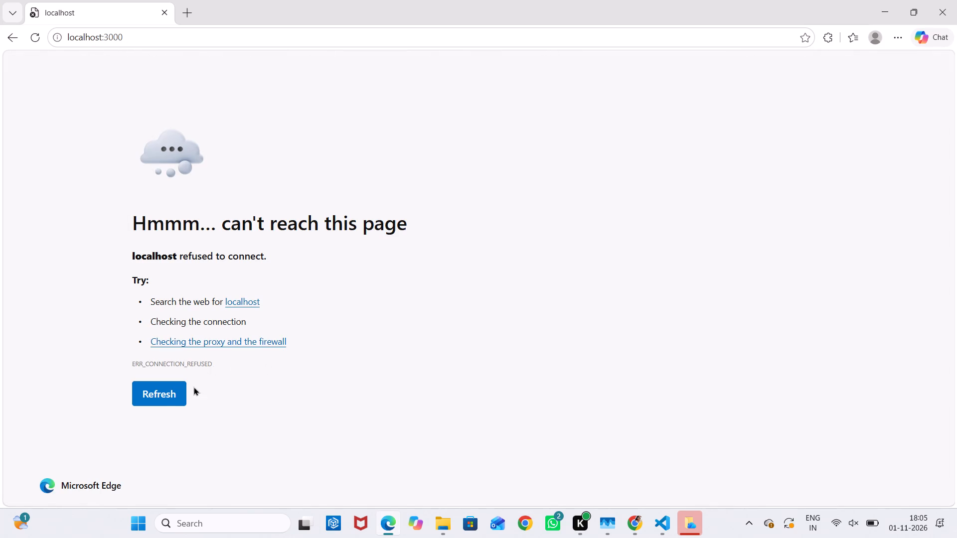
left_click(165, 389)
left_click(165, 389)
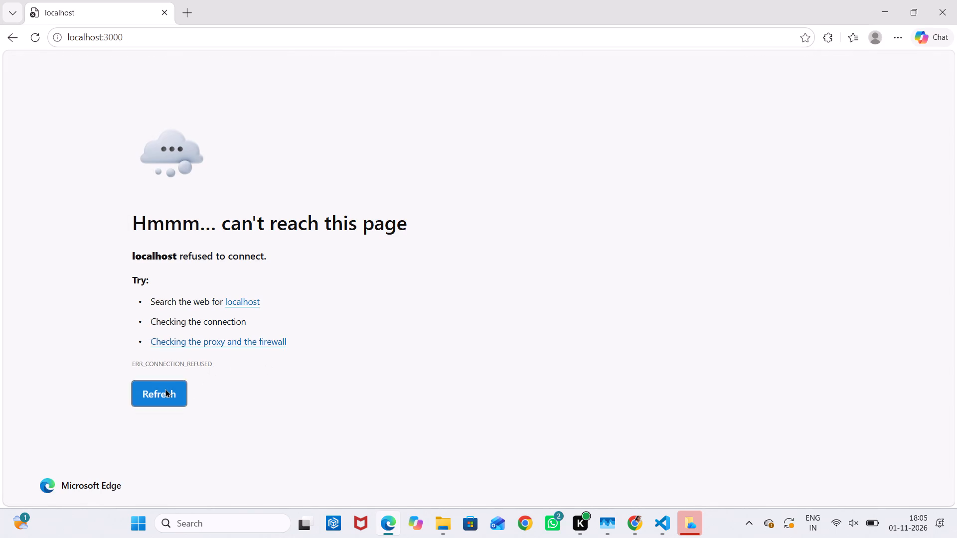
triple_click(165, 389)
left_click(956, 1)
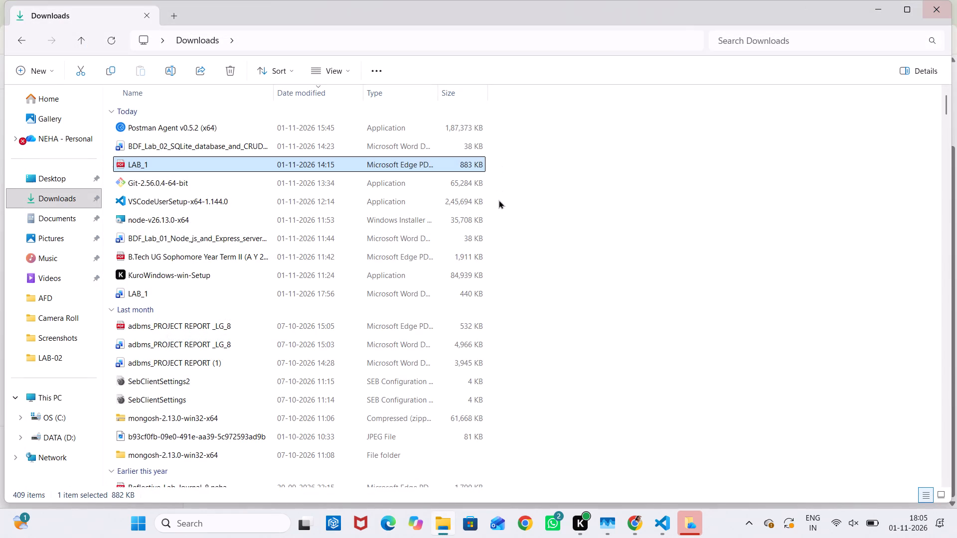
Reopen the LAB_1 PDF, review its final pages, and test the Expected URL link under 7.2 About Route.
double_click(423, 165)
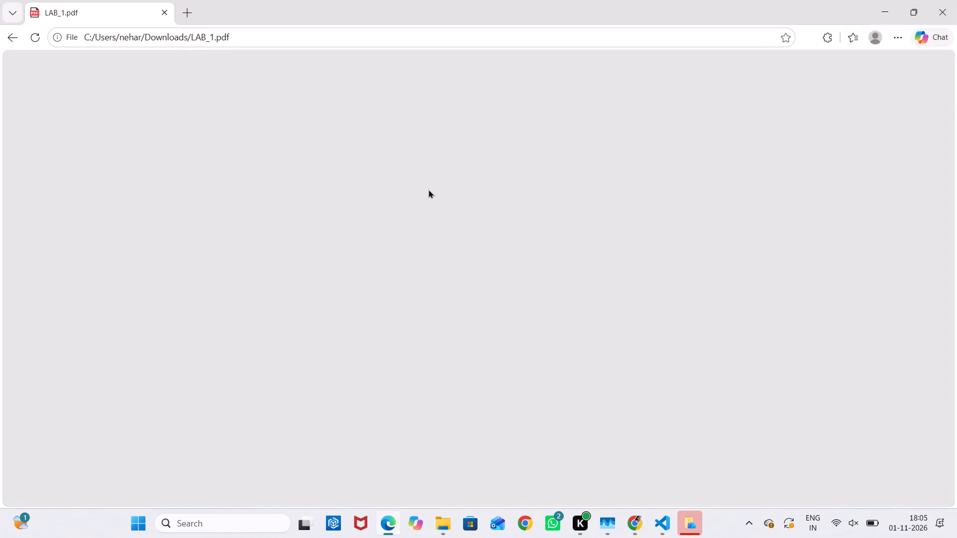
scroll(481, 331, "down", 13)
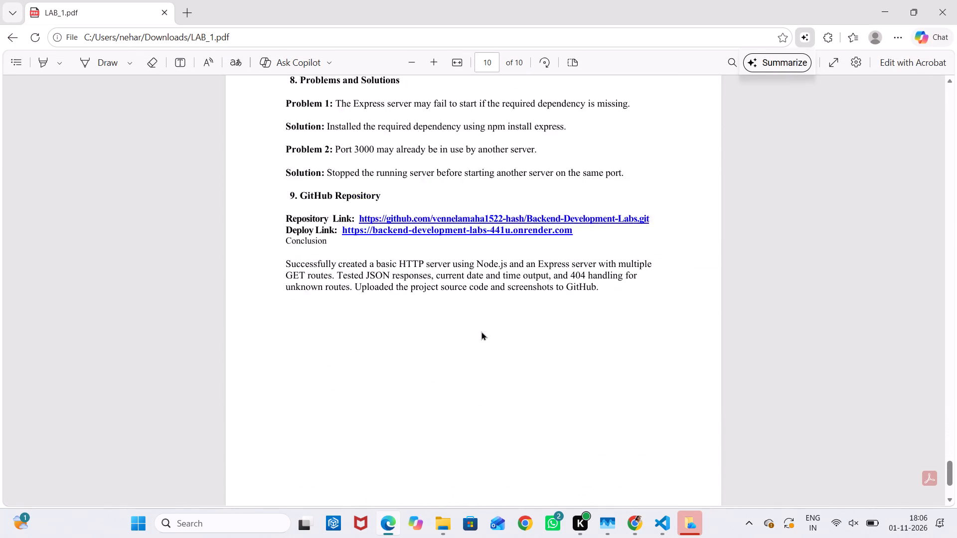
scroll(481, 331, "down", 1)
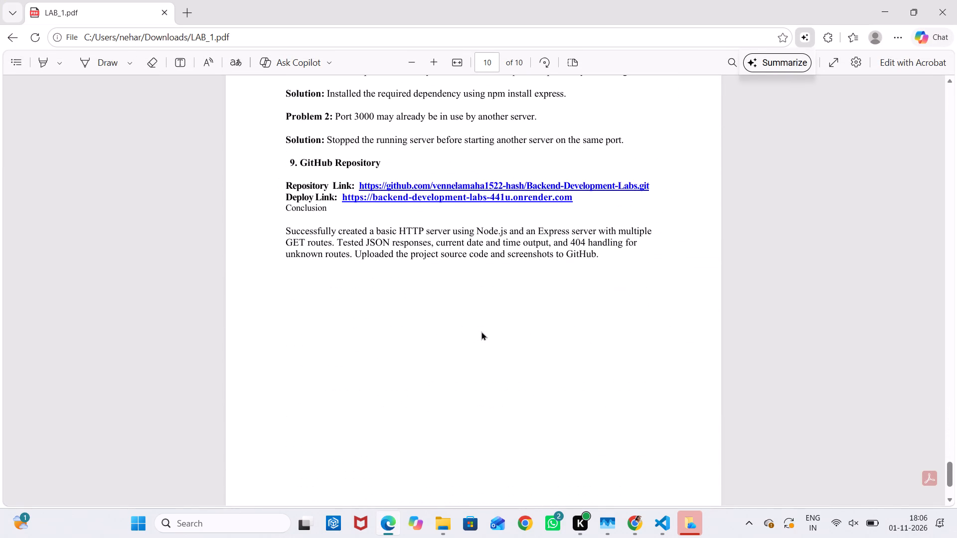
scroll(481, 331, "up", 6)
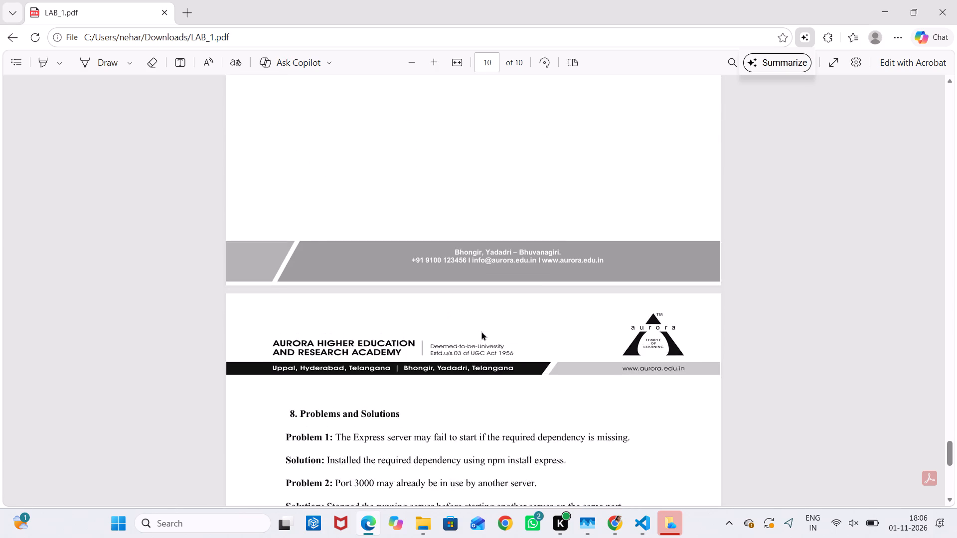
scroll(481, 331, "up", 10)
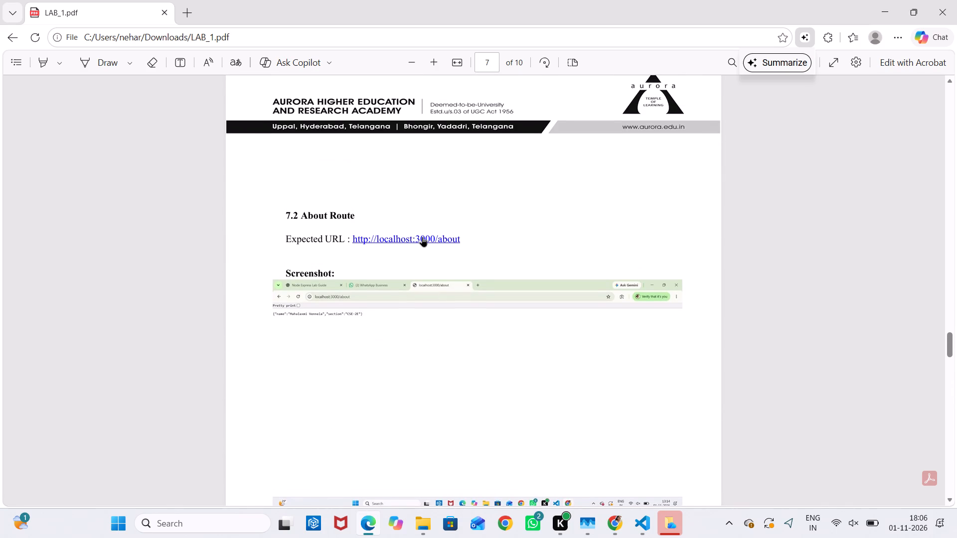
left_click(422, 237)
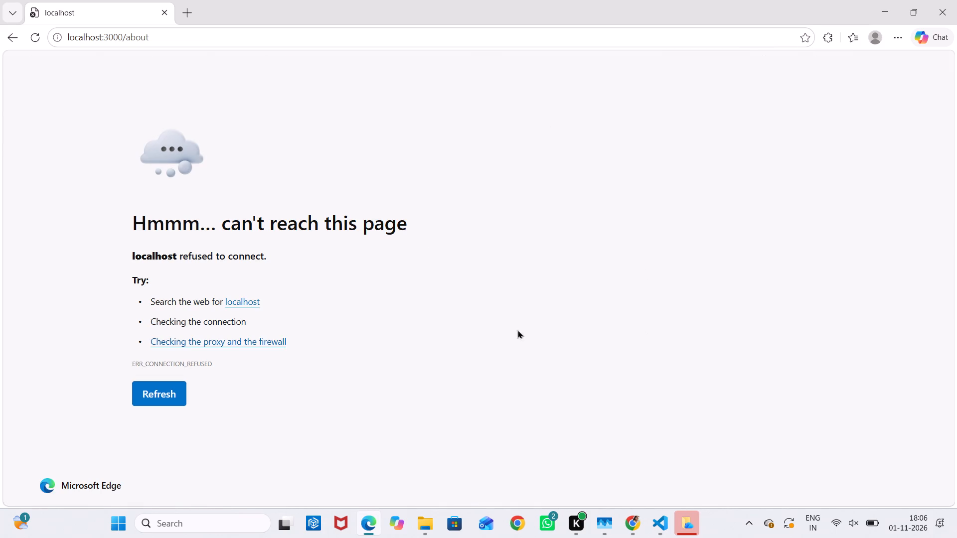
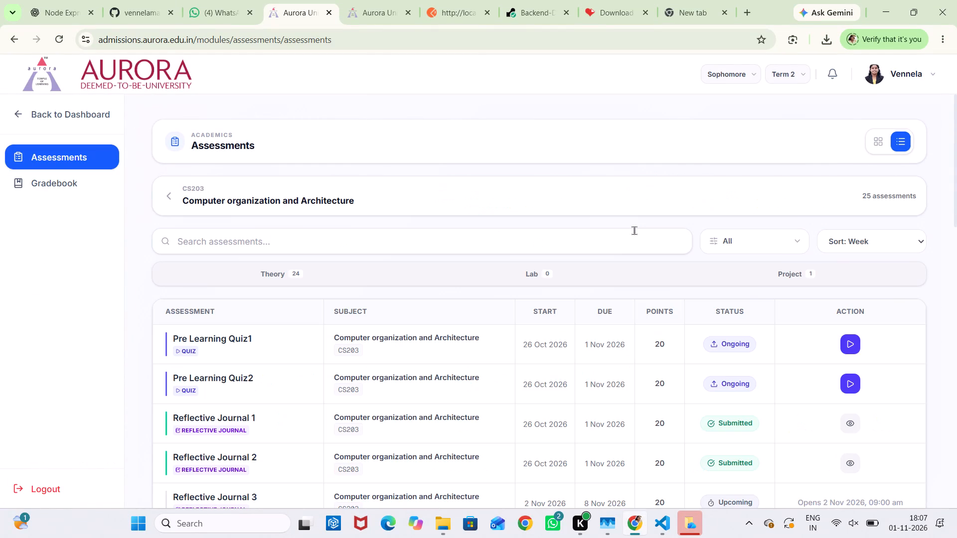
View the details of Pre Learning Quiz1 in the Computer organization and Architecture assessments, and close them without starting the quiz.
left_click(651, 337)
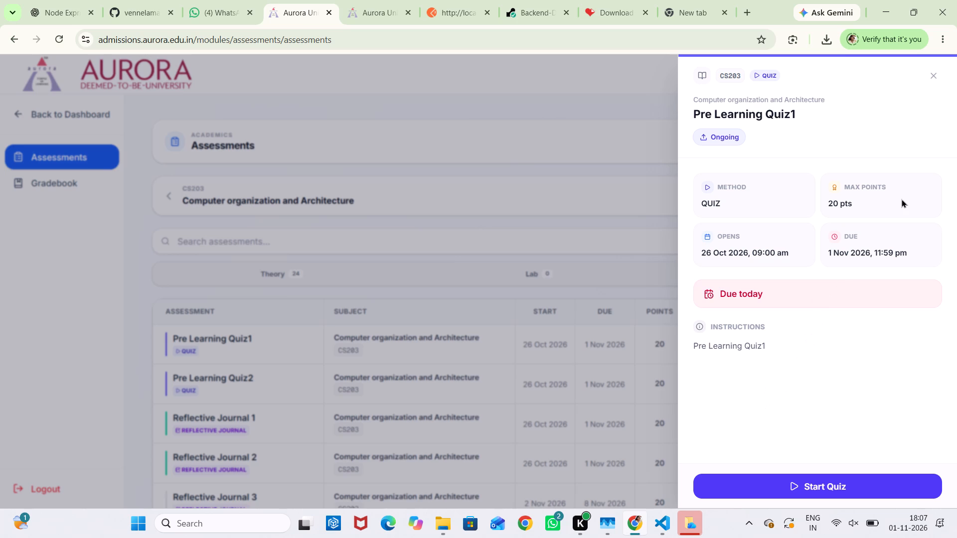
left_click(928, 83)
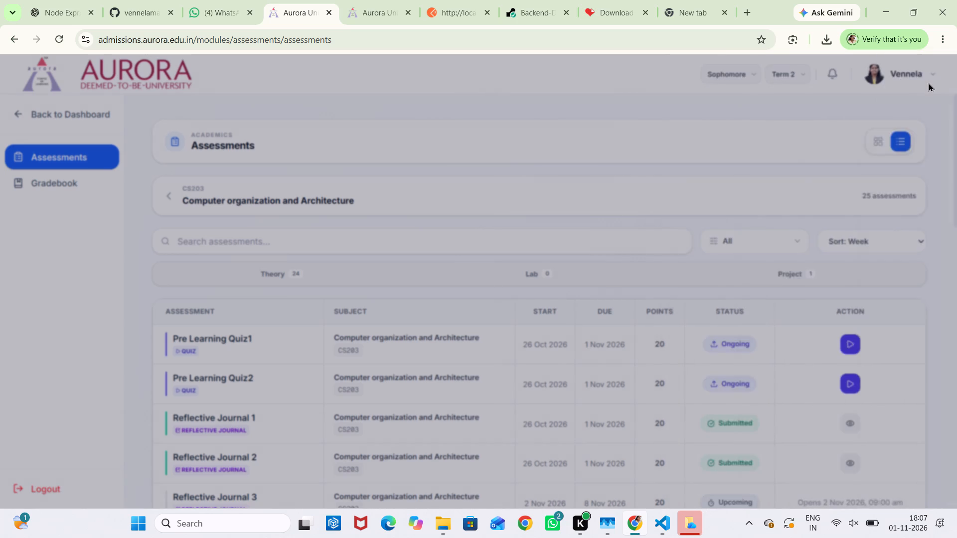
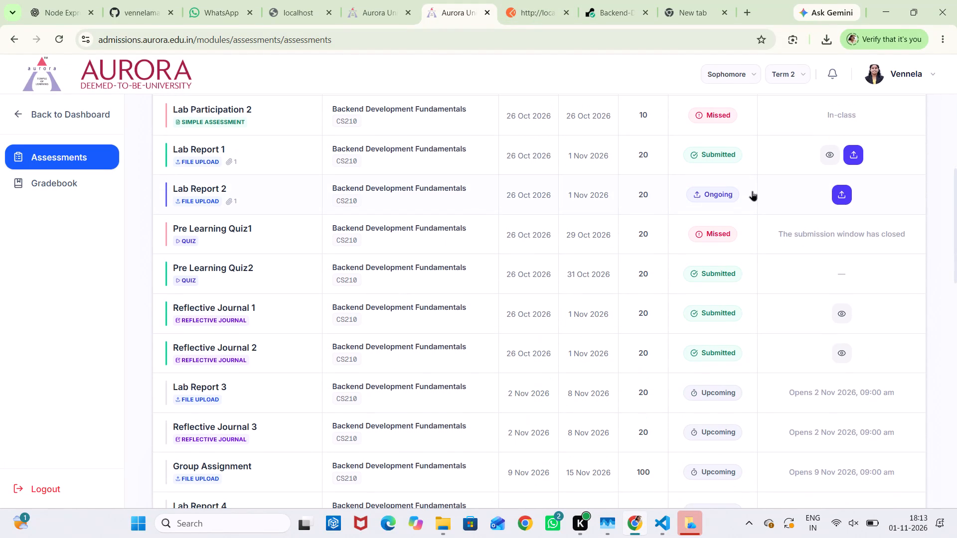
Upload the LAB_1 PDF from Downloads as the Lab Report 1 submission for Backend Development Fundamentals.
left_click(851, 157)
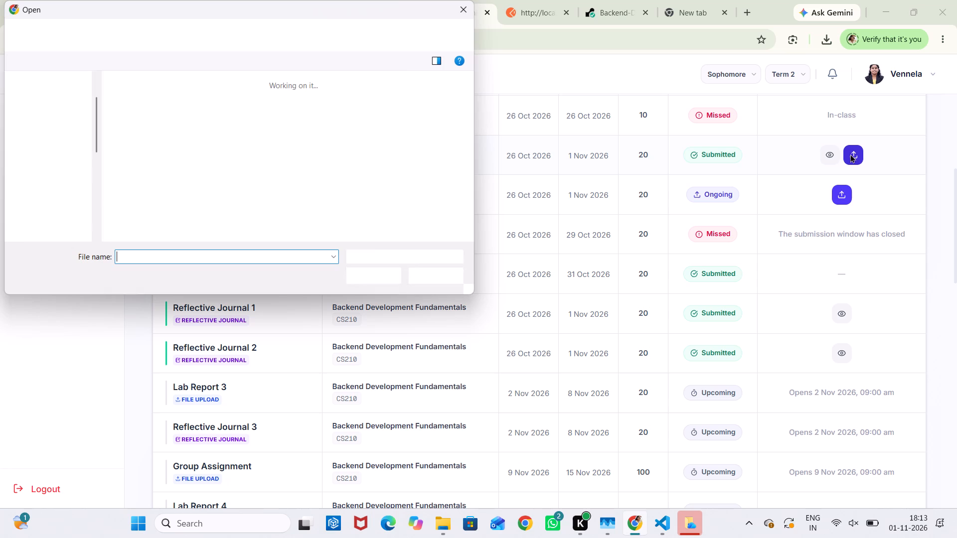
left_click(220, 107)
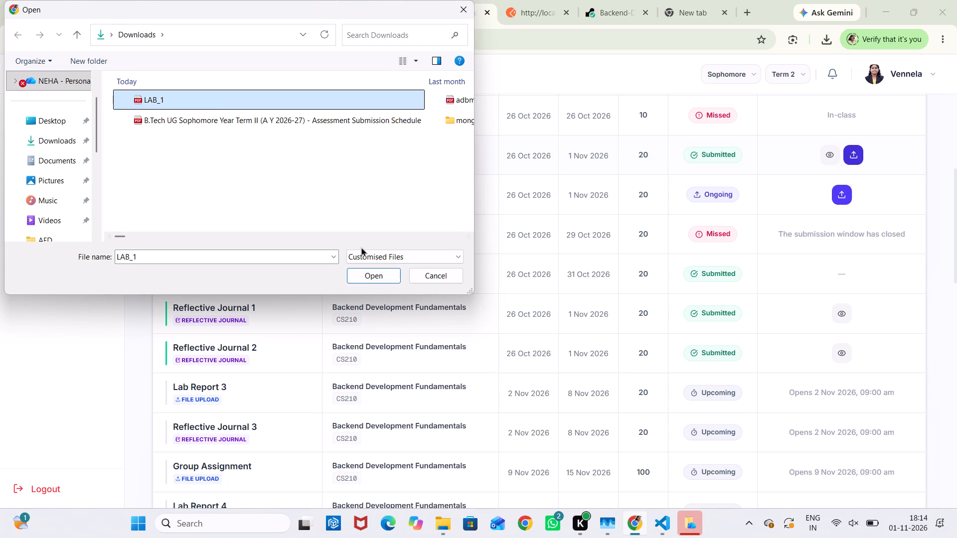
left_click(372, 272)
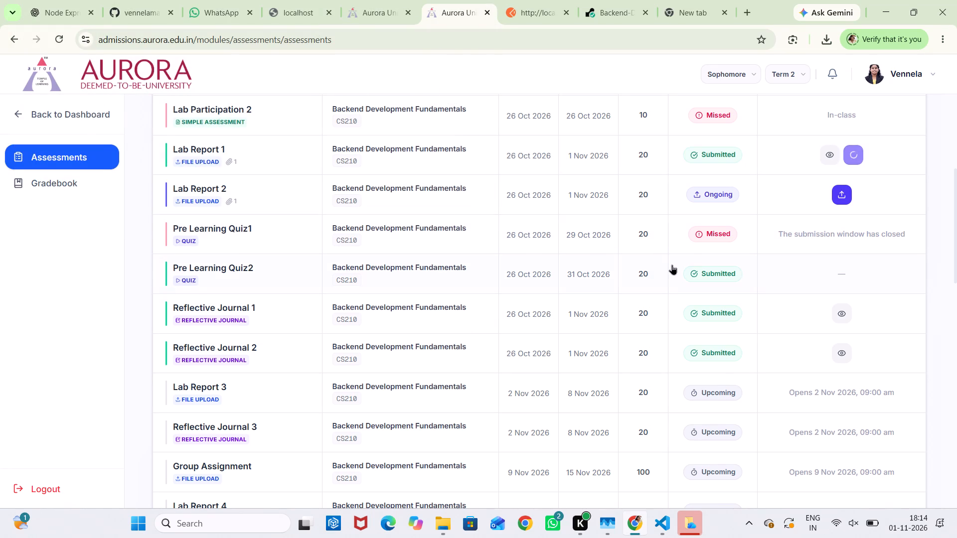
Review the deploy logs of the Backend-Development-Labs service on Render.
left_click(601, 1)
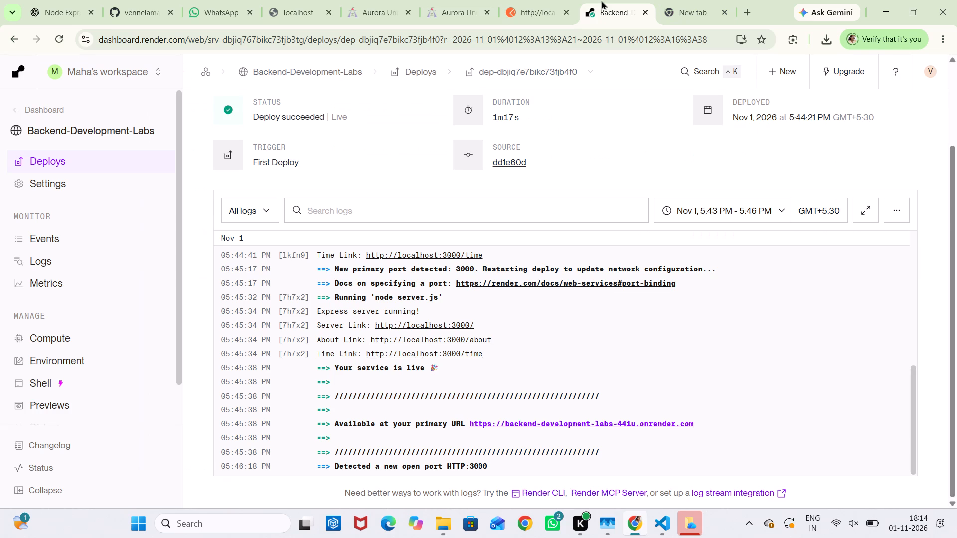
scroll(506, 340, "down", 7)
scroll(506, 340, "up", 6)
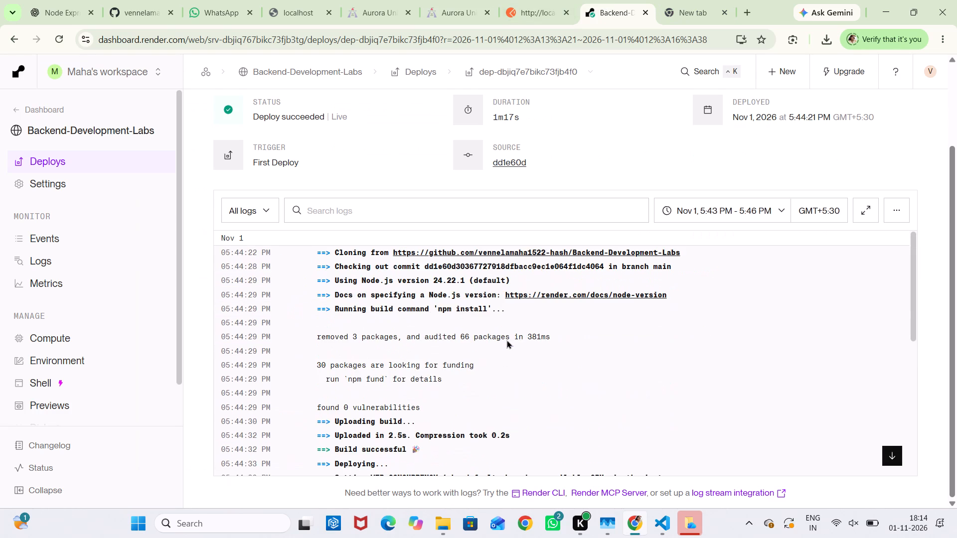
scroll(506, 340, "down", 9)
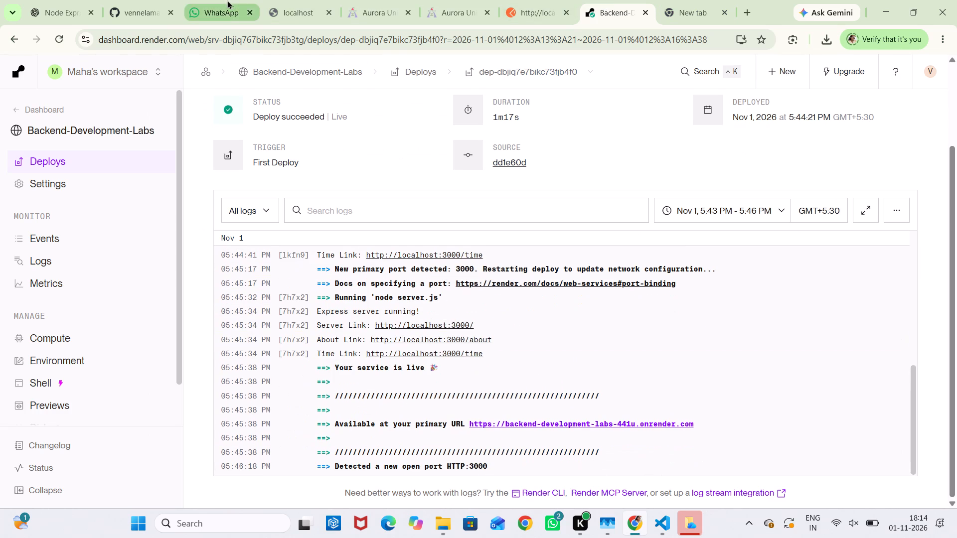